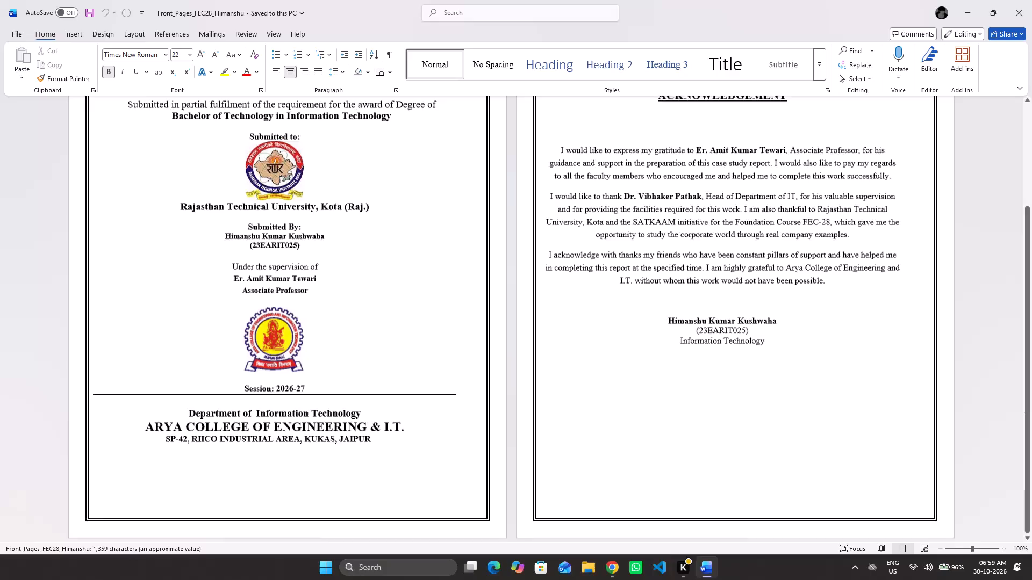
# Change the session on the cover page to read 2026-2027.
pyautogui.scroll(1, 380, 224)
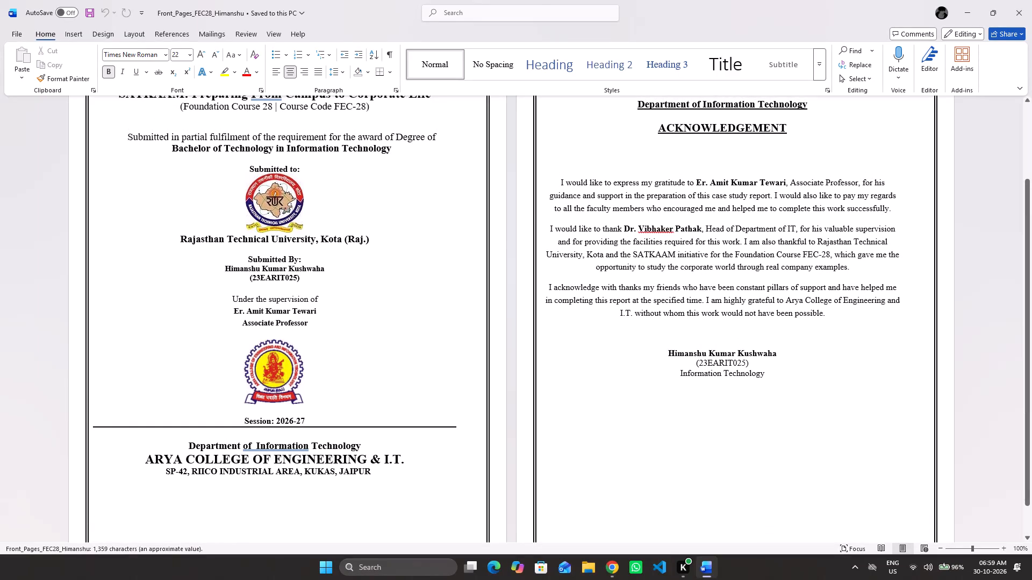
pyautogui.click(361, 427)
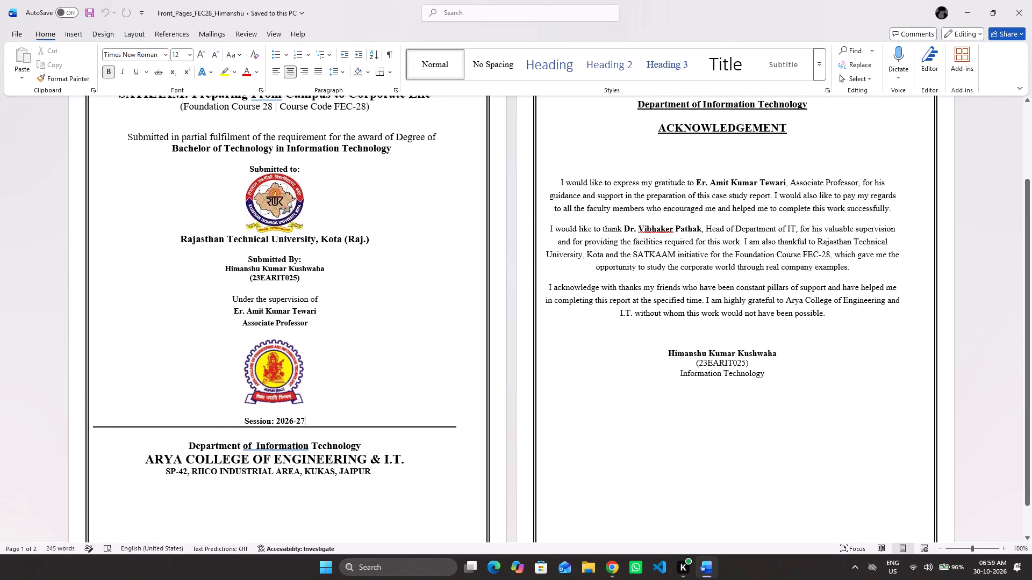
pyautogui.click(425, 426)
pyautogui.press('BackSpace')
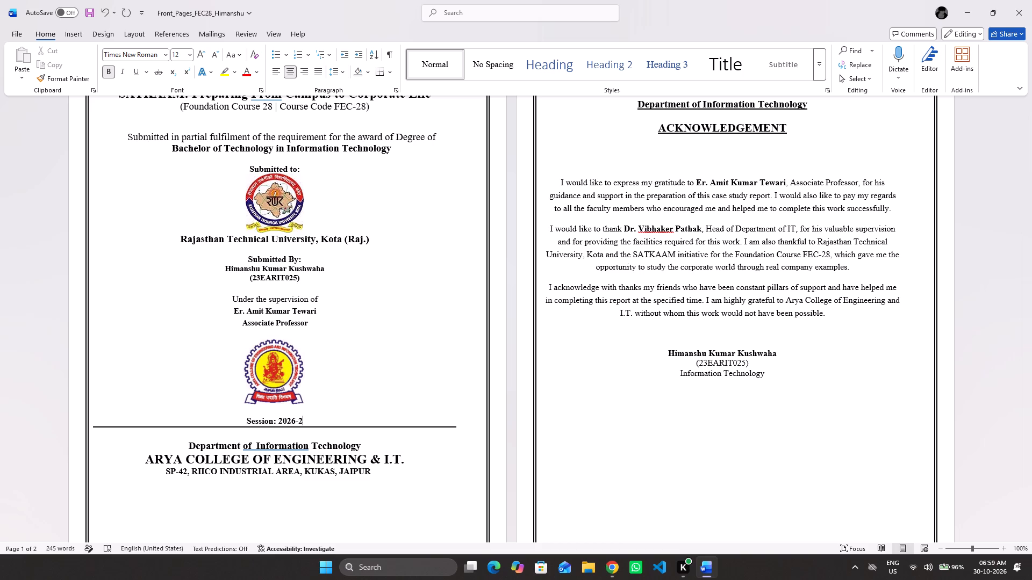
pyautogui.write('017')
pyautogui.press('BackSpace')
pyautogui.press('BackSpace')
pyautogui.press('BackSpace')
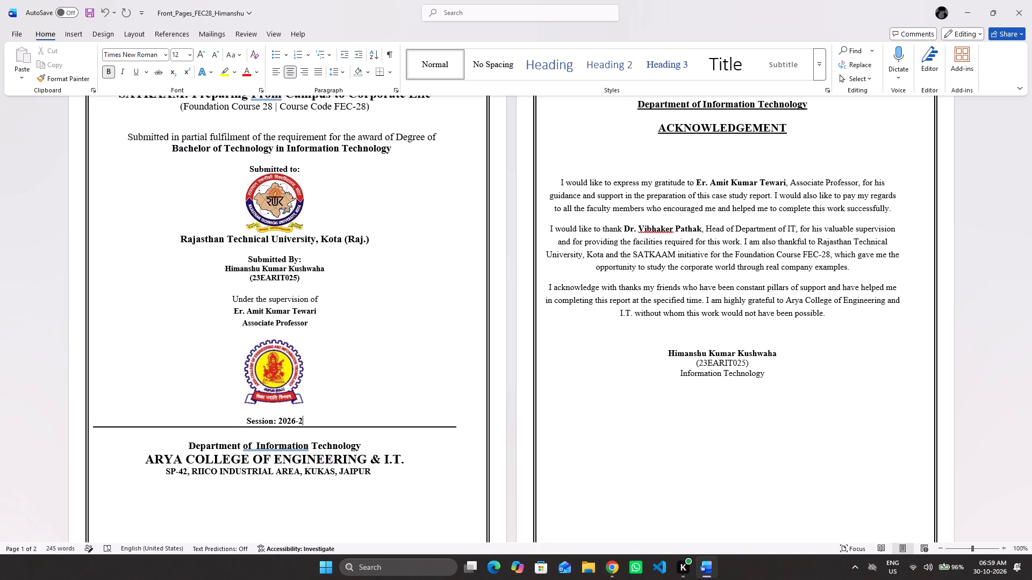
pyautogui.press('0')
pyautogui.press('1')
pyautogui.press('BackSpace')
pyautogui.write('26')
pyautogui.press('BackSpace')
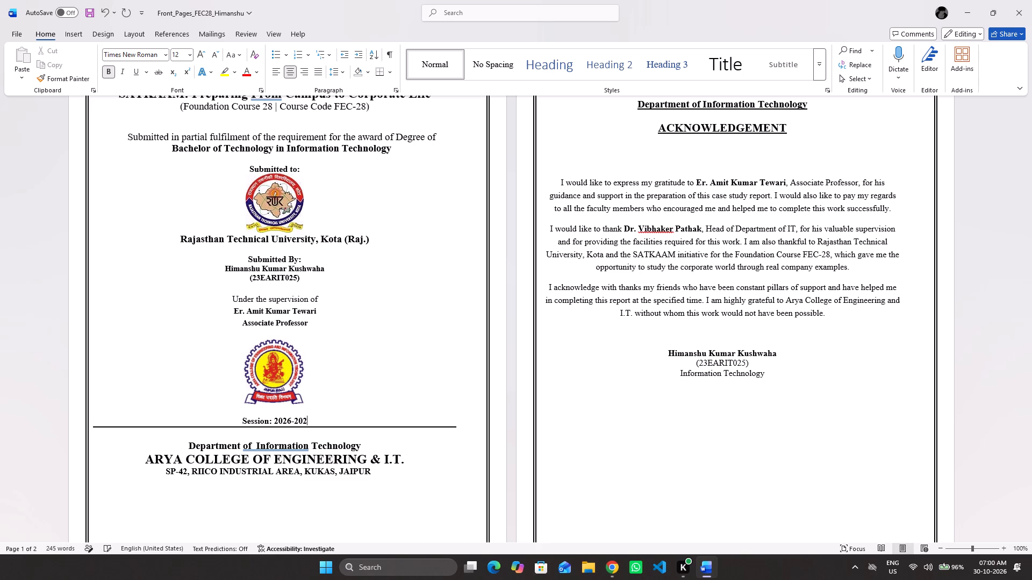
pyautogui.press('7')
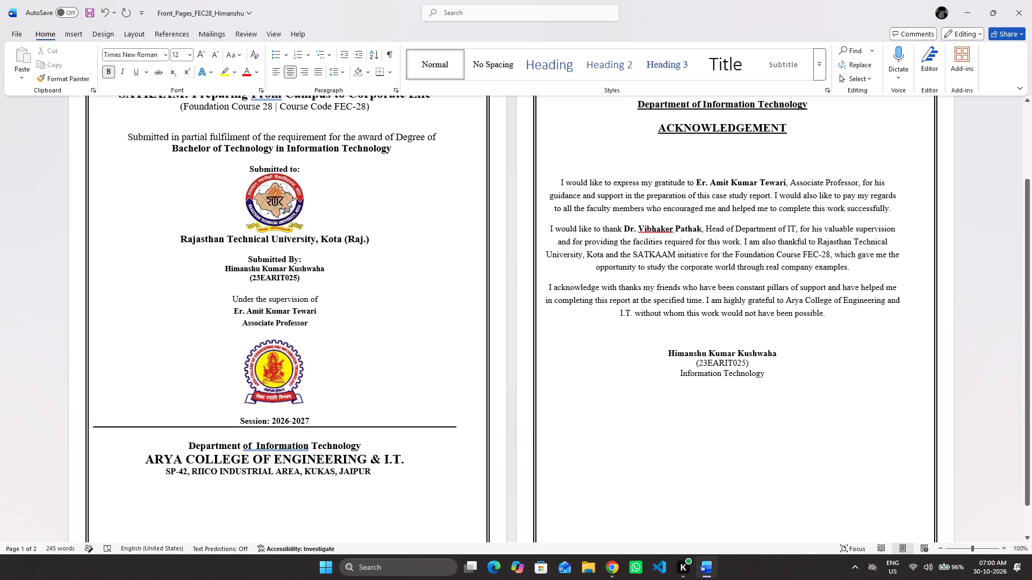
# Move the horizontal line slightly lower to widen the gap beneath the session text.
pyautogui.moveTo(415, 426); pyautogui.dragTo(421, 503)
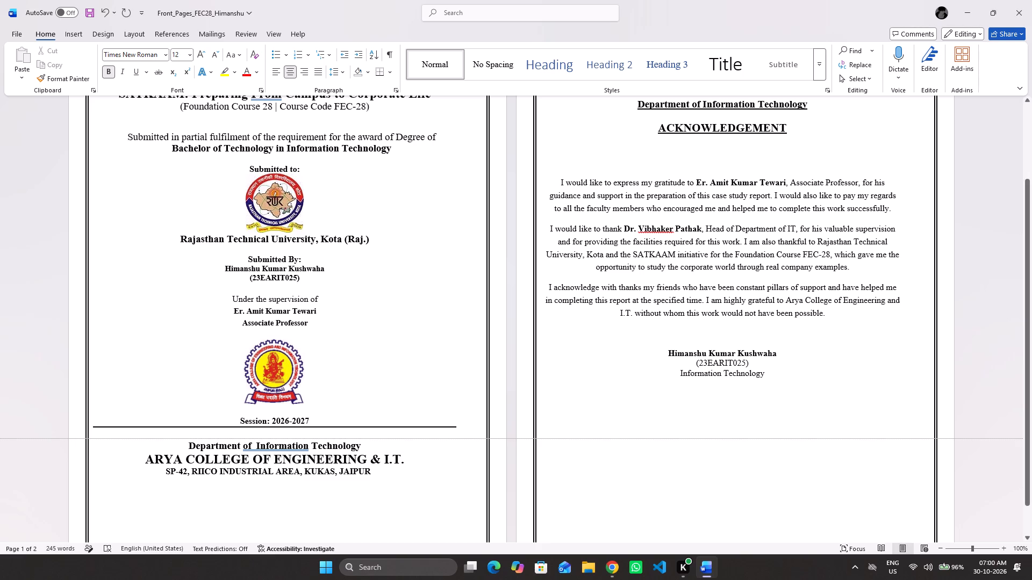
pyautogui.moveTo(421, 503); pyautogui.dragTo(437, 434)
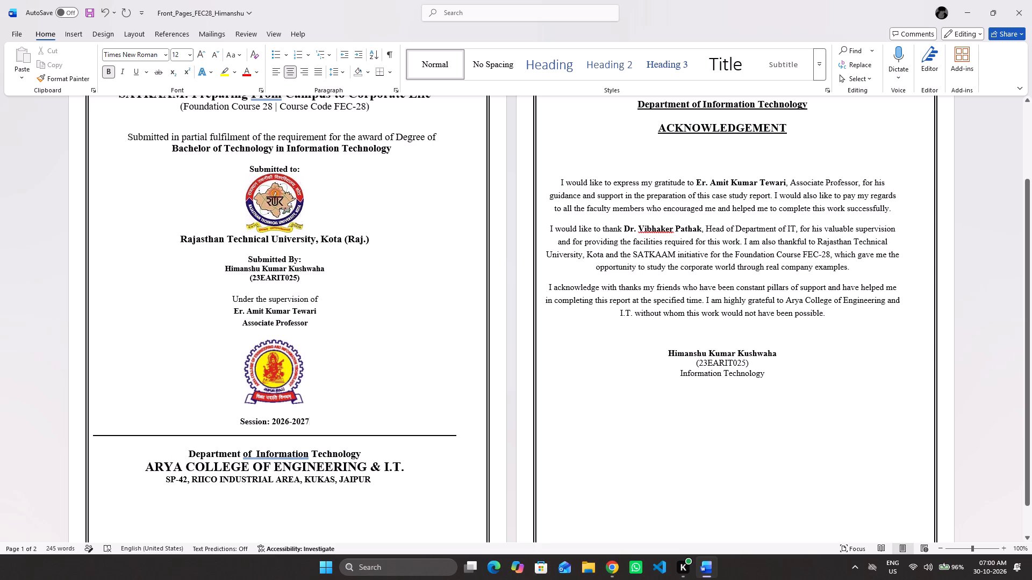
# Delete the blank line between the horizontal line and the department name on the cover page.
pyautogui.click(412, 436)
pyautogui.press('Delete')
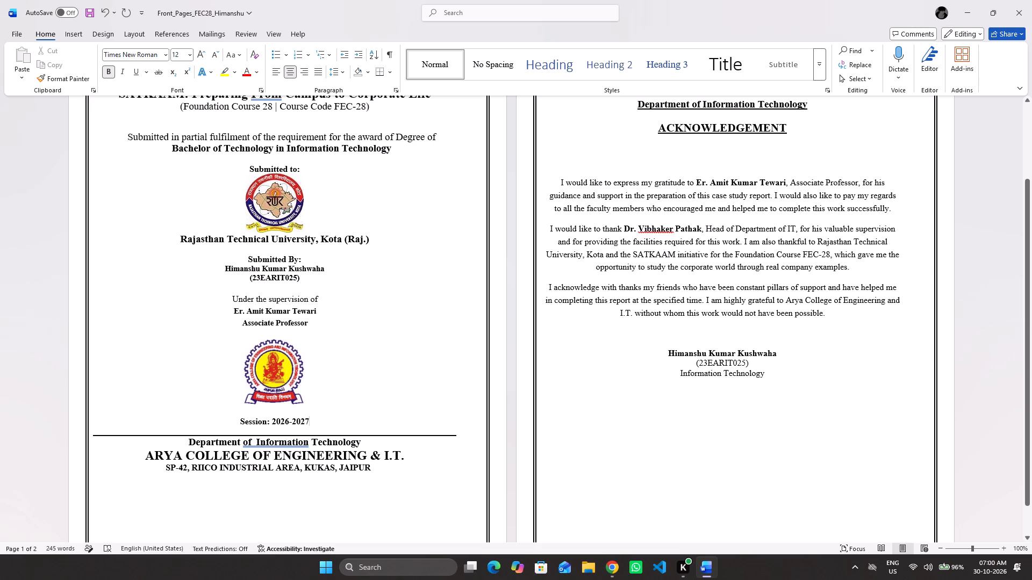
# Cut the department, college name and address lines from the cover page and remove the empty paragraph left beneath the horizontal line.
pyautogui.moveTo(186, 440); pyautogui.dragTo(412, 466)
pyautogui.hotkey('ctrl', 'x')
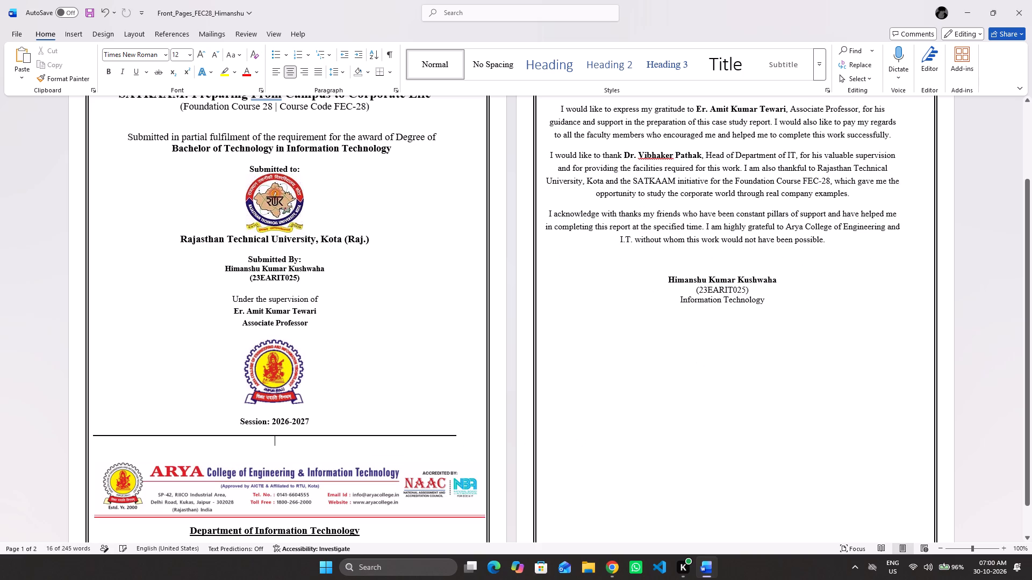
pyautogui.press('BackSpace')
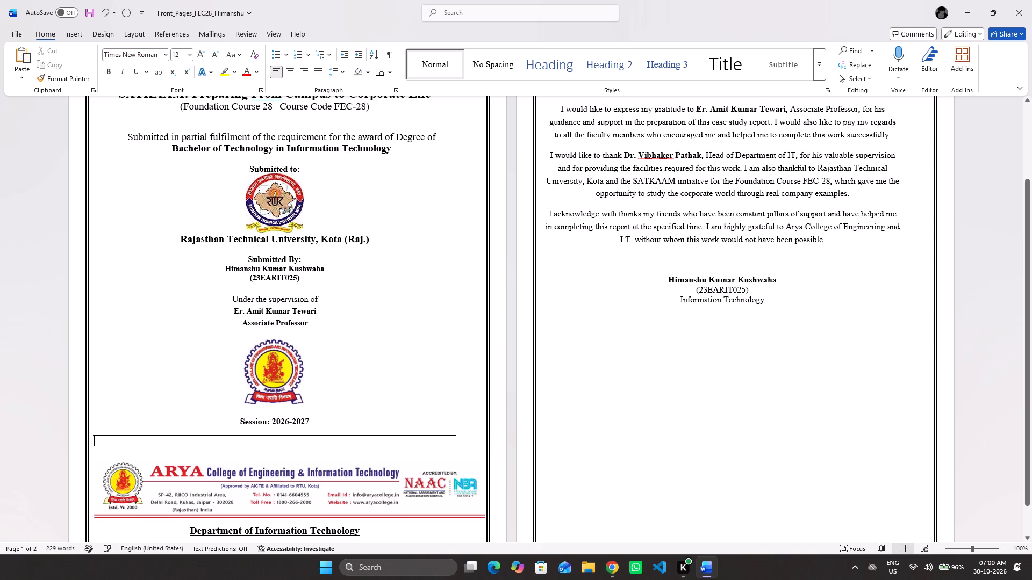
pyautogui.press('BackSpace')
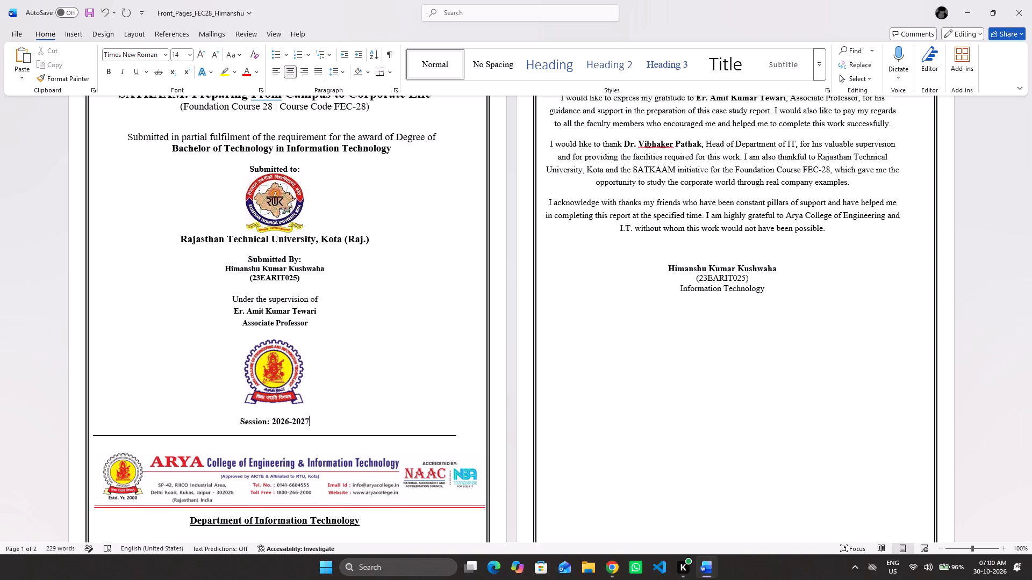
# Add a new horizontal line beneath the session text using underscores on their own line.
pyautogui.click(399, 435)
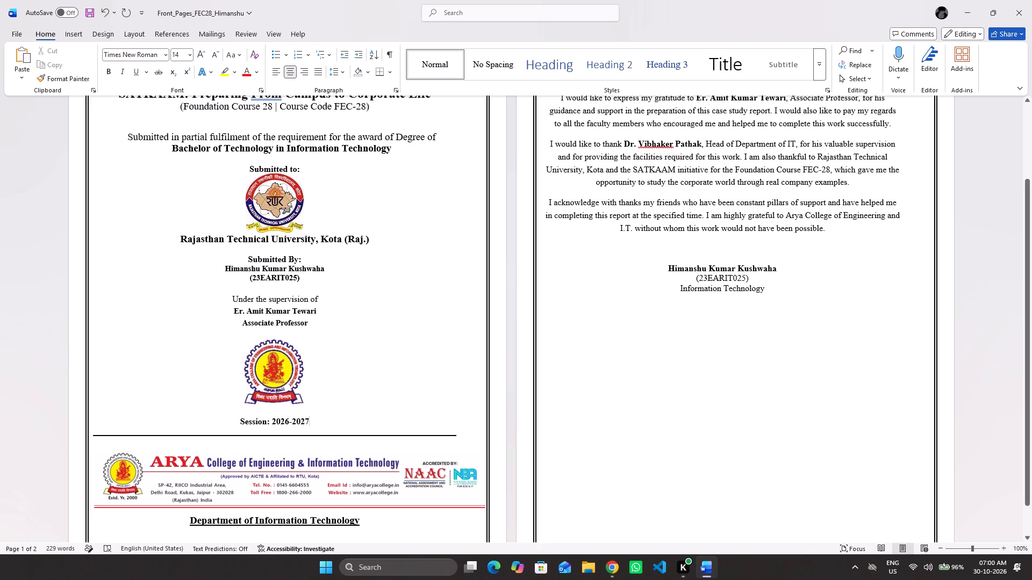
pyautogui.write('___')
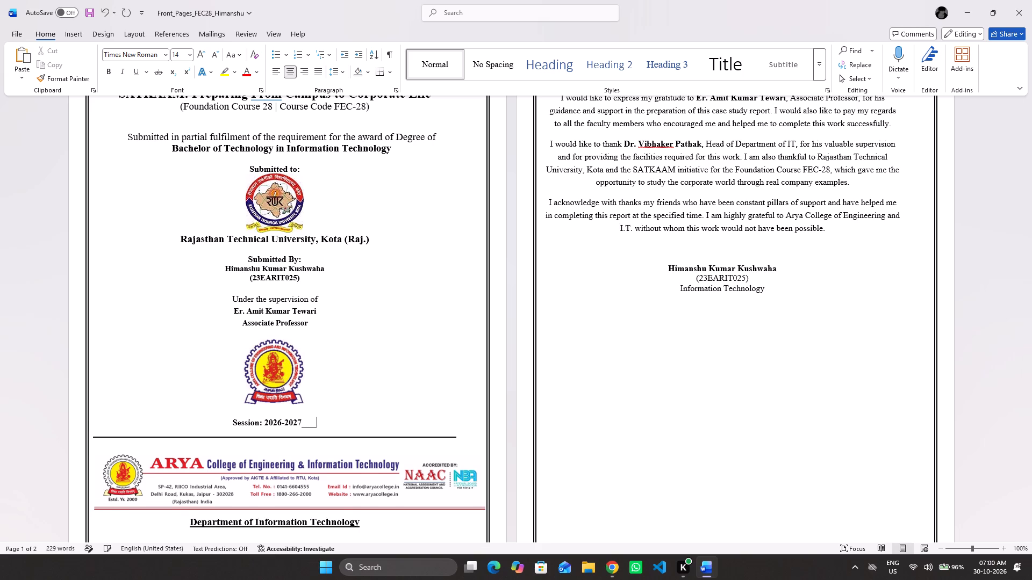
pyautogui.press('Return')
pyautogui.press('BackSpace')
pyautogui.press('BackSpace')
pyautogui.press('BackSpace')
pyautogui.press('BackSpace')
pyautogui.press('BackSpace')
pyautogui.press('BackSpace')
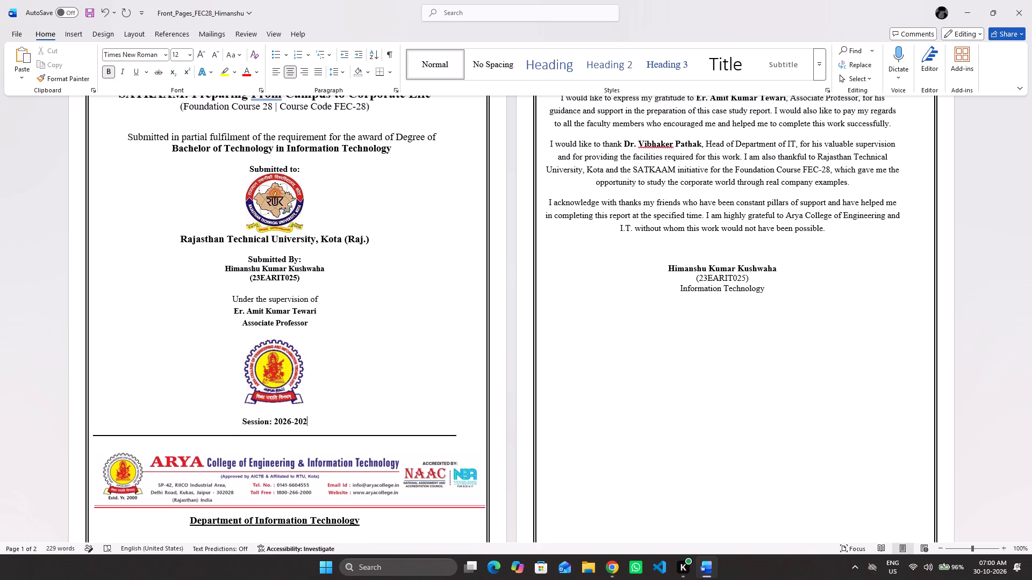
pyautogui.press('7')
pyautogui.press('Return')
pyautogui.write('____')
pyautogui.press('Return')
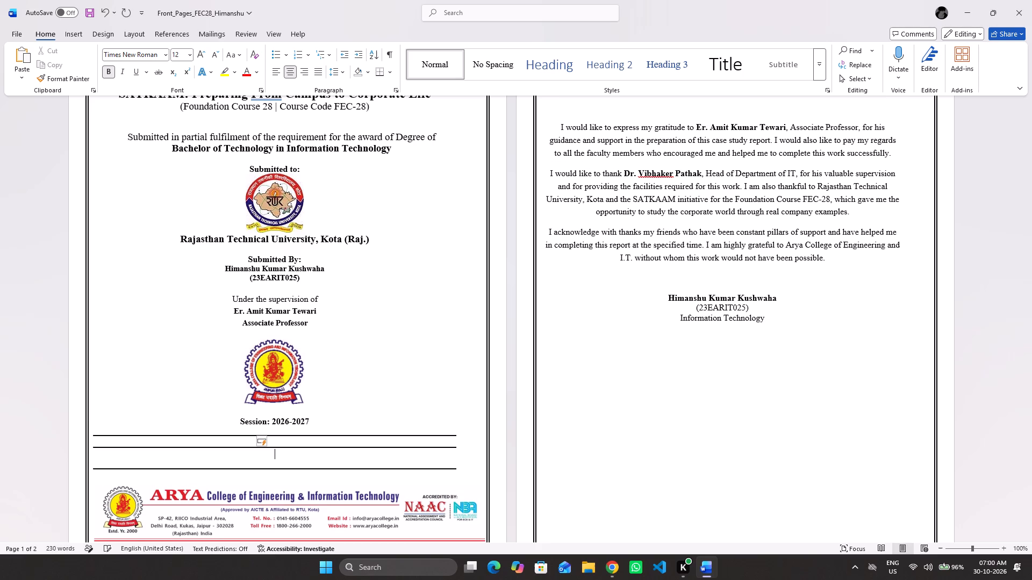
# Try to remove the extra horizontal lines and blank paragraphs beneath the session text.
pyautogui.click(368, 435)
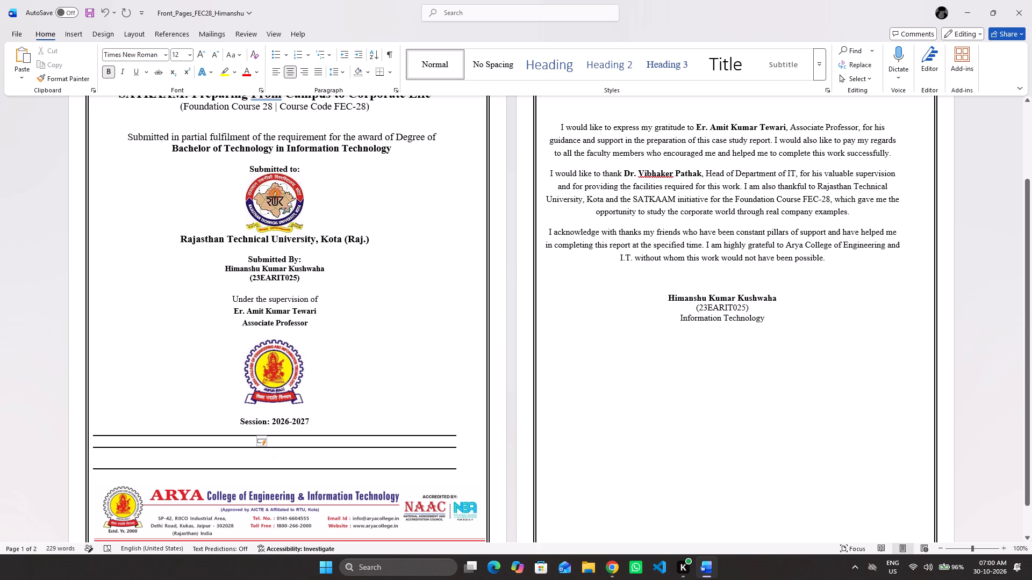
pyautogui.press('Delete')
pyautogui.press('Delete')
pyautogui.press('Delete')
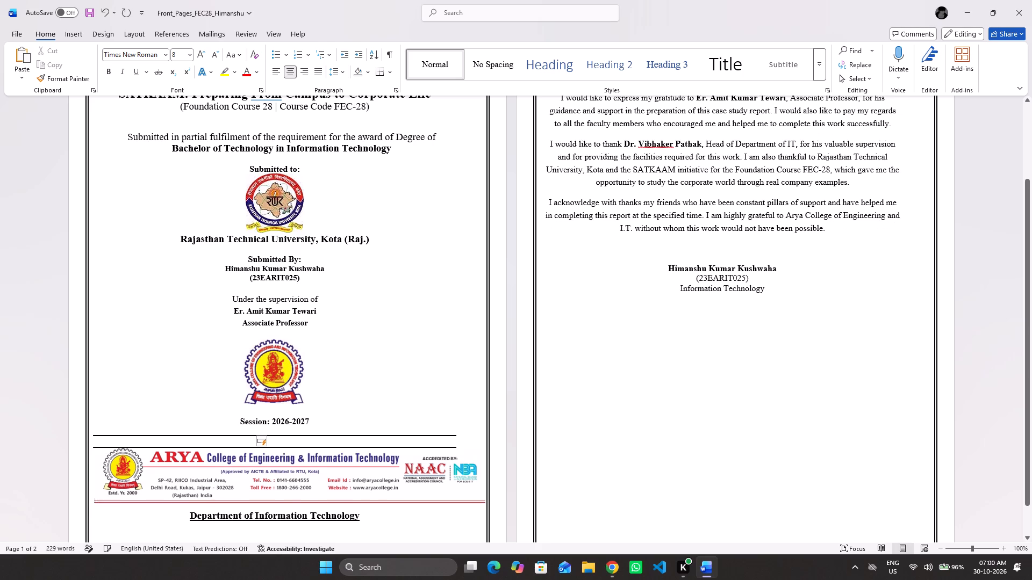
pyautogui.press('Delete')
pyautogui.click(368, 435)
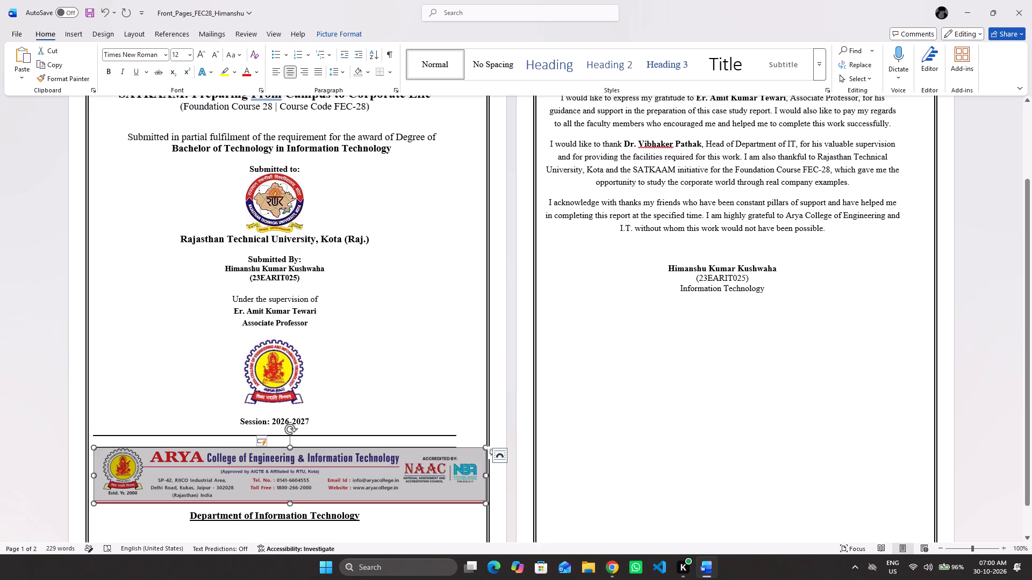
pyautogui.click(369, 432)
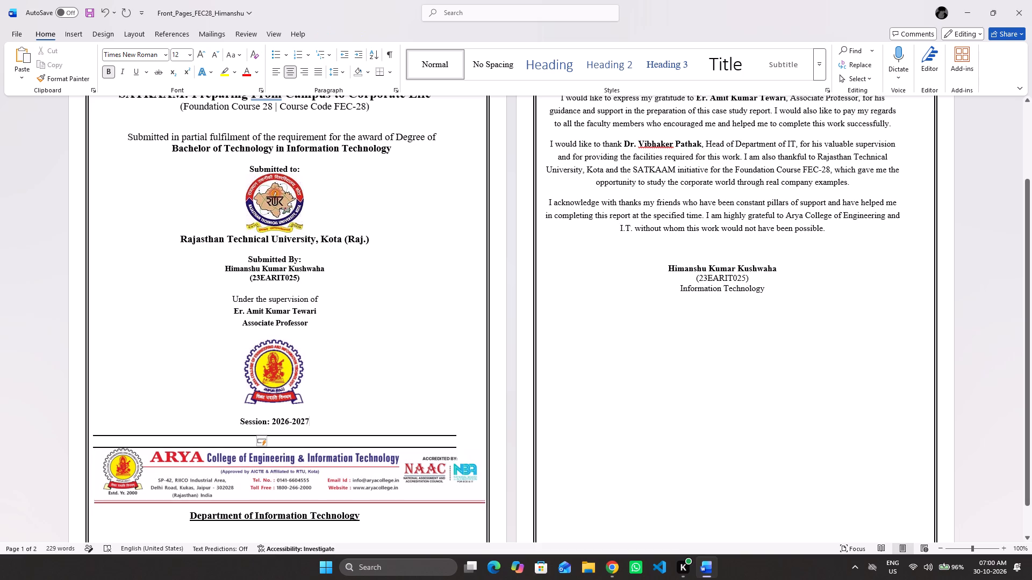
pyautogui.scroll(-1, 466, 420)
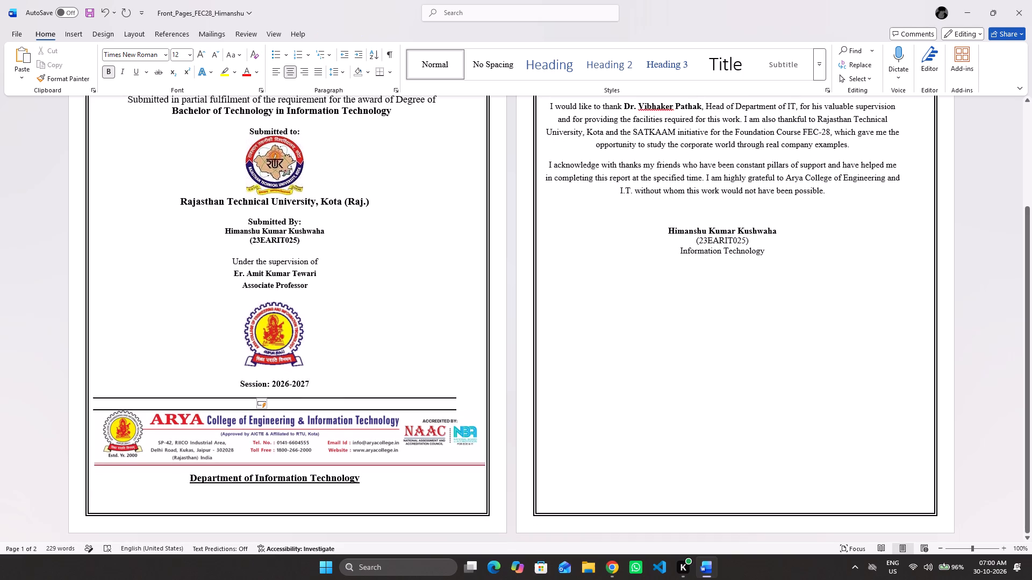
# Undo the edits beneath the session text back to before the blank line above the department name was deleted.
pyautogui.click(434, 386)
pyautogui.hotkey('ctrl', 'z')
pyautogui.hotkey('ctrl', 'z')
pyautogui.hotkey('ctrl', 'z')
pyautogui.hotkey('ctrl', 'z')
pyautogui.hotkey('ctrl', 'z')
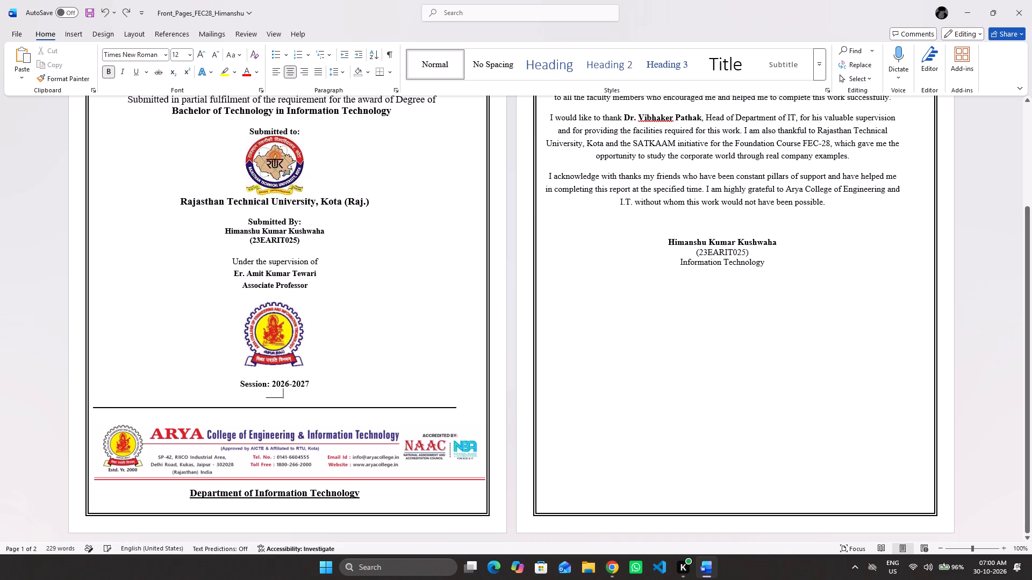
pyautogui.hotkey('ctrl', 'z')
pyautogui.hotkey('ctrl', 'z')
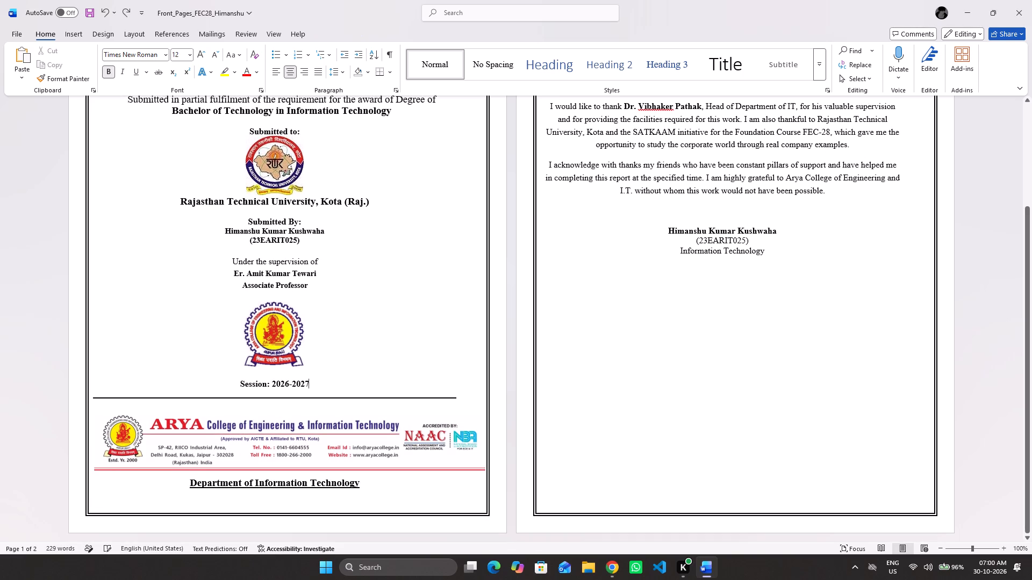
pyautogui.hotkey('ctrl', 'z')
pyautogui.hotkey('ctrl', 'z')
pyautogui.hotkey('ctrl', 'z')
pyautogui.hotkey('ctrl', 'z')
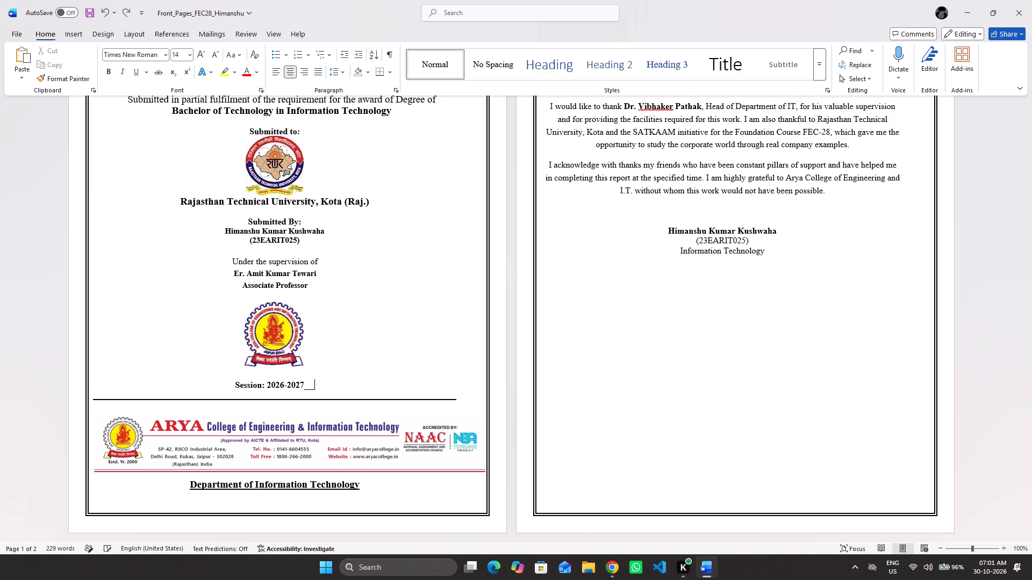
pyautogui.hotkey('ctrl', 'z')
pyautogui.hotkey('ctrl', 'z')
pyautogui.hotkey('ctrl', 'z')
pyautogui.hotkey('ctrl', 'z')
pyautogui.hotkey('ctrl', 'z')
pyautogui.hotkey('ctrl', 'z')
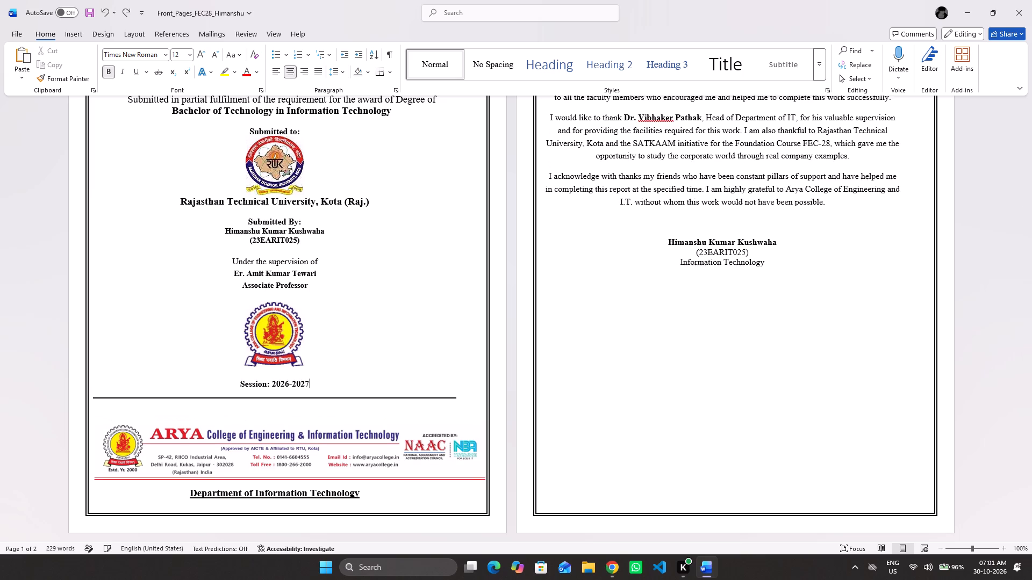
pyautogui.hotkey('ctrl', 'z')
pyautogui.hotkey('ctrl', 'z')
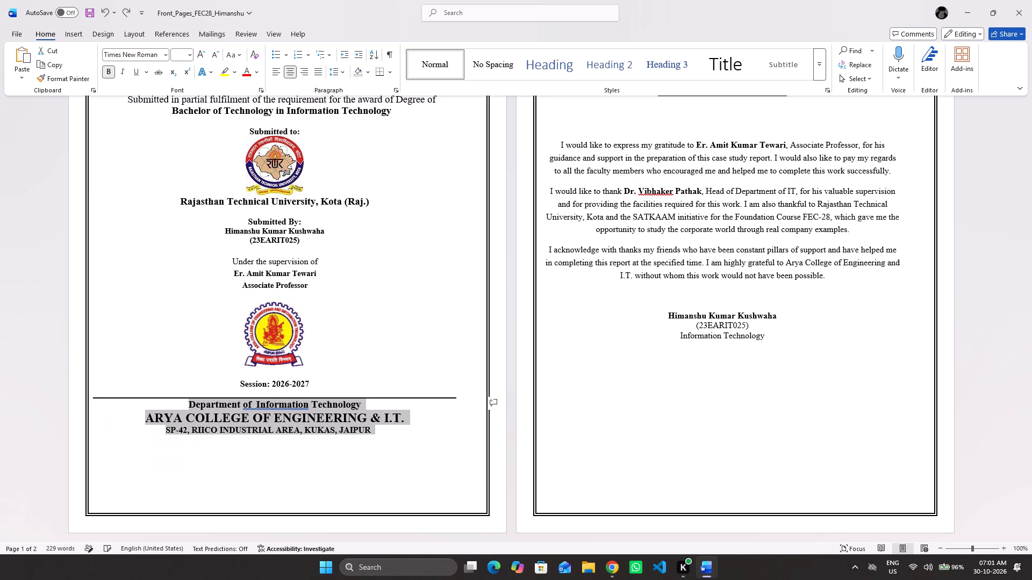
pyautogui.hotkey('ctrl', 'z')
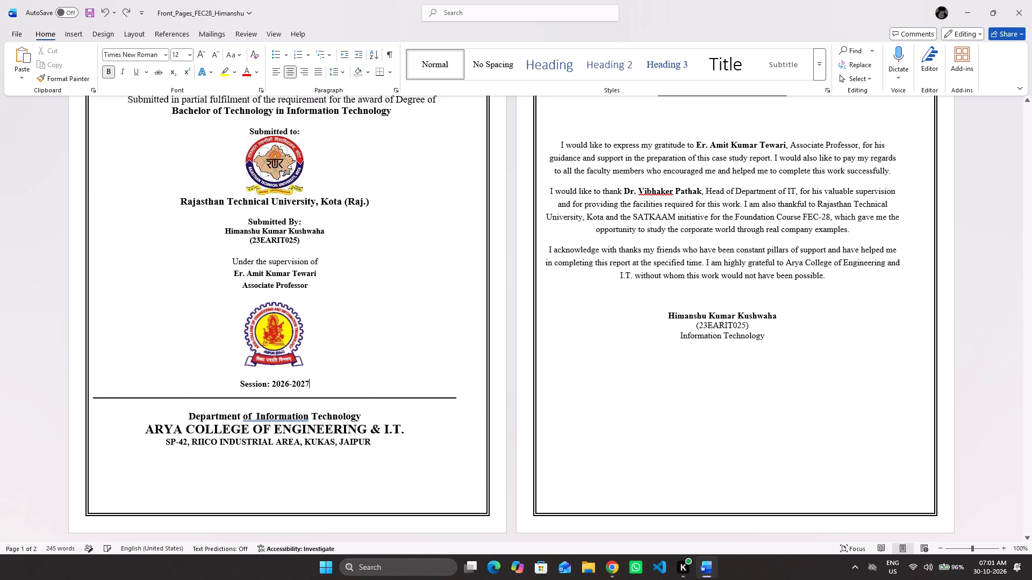
# Insert a blank line between the university logo and the Rajasthan Technical University name on the cover page.
pyautogui.click(393, 440)
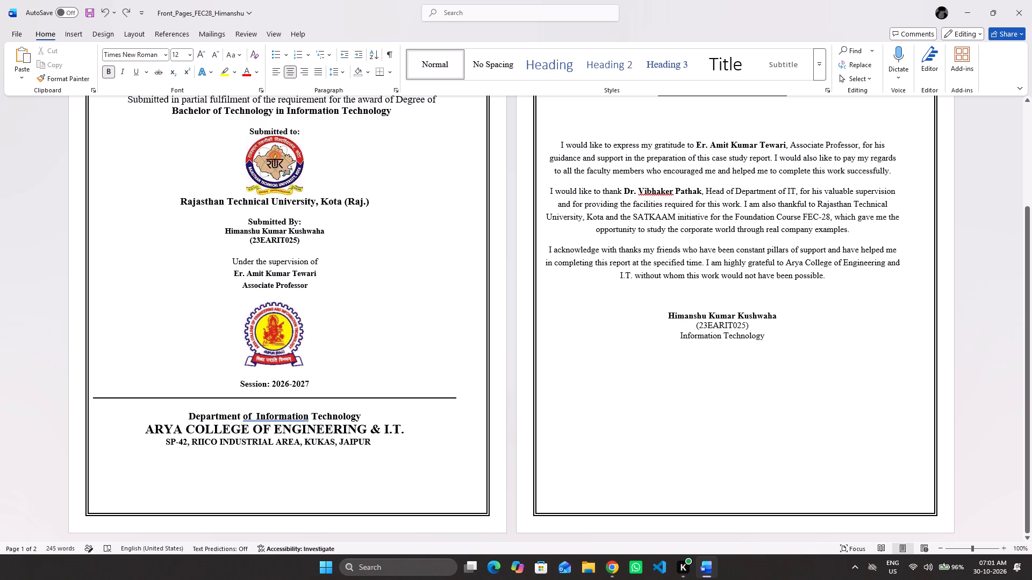
pyautogui.scroll(2, 393, 440)
pyautogui.scroll(-1, 393, 440)
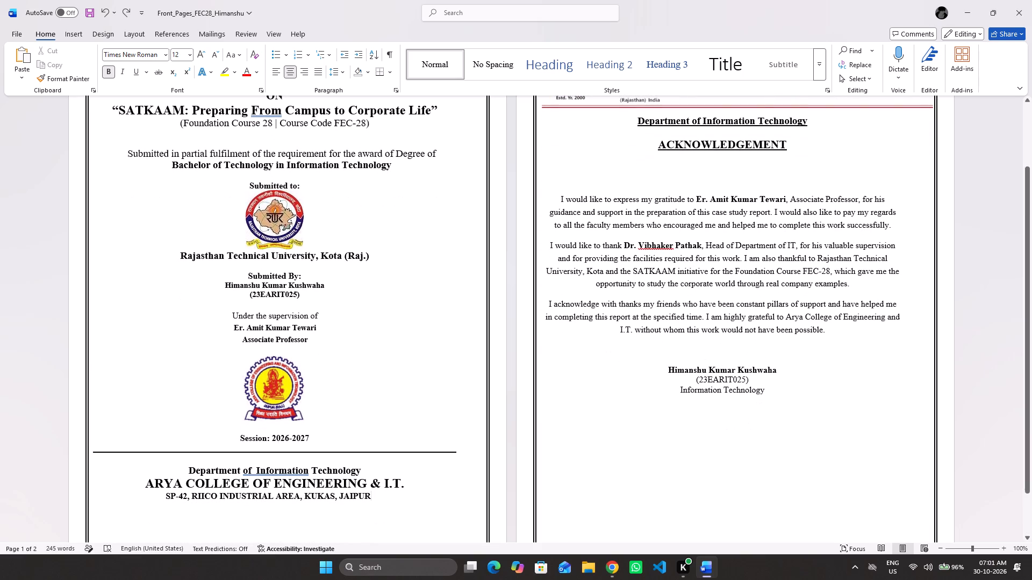
pyautogui.click(345, 244)
pyautogui.press('Return')
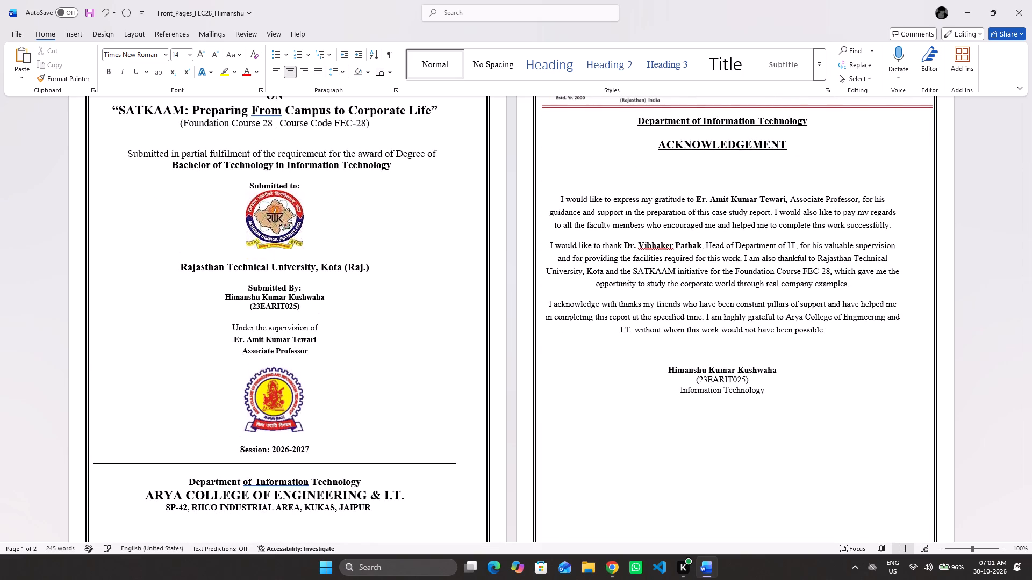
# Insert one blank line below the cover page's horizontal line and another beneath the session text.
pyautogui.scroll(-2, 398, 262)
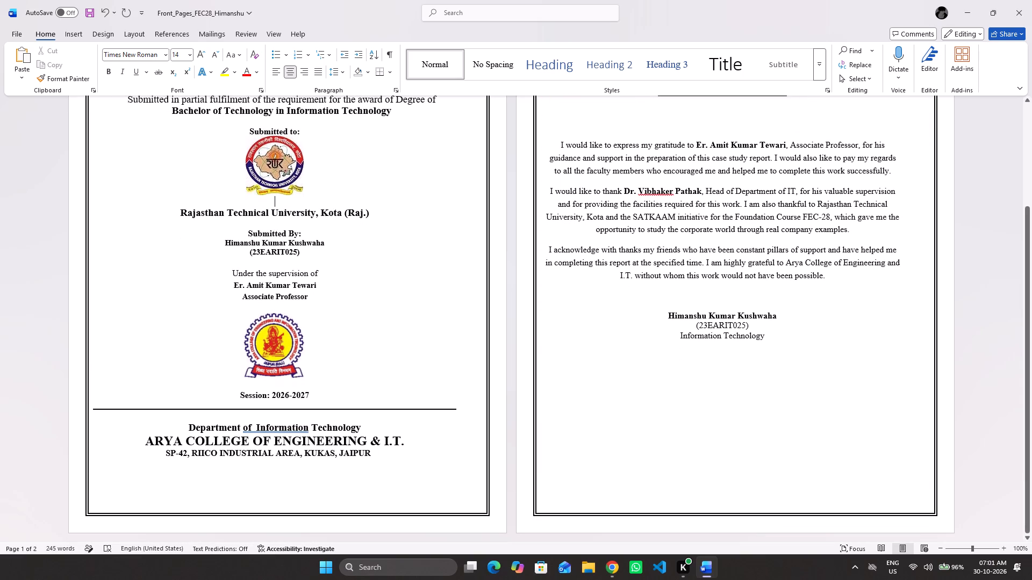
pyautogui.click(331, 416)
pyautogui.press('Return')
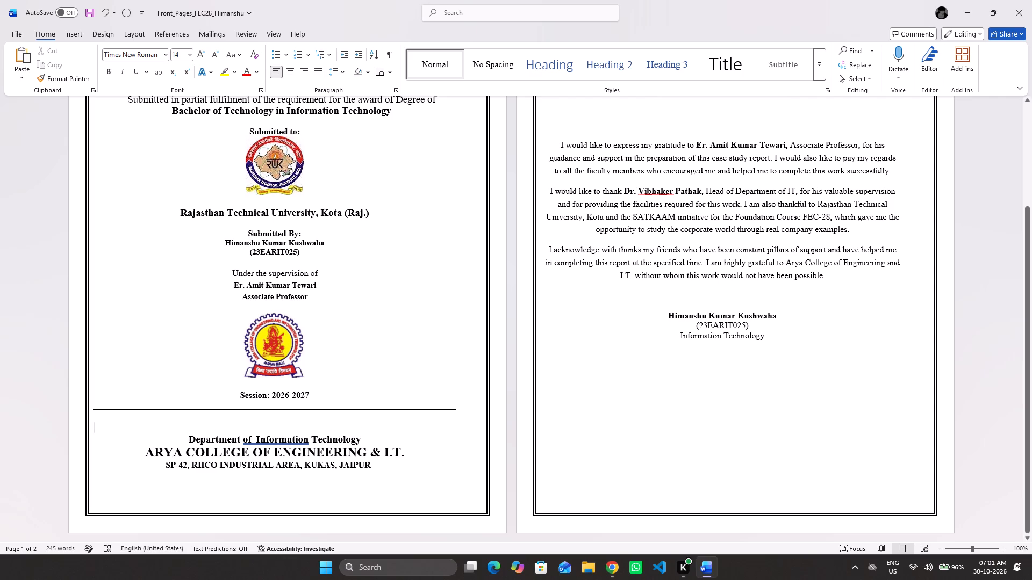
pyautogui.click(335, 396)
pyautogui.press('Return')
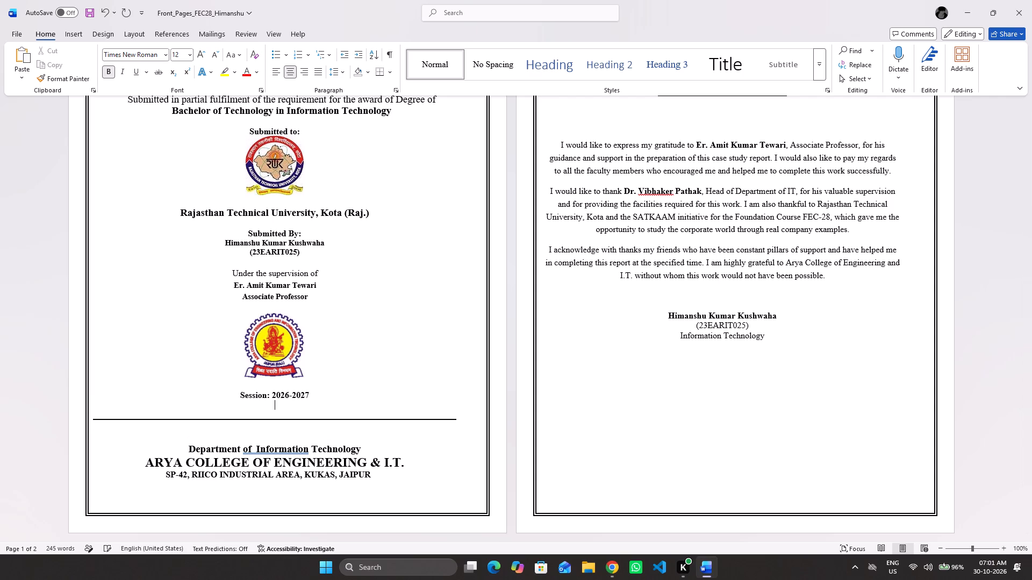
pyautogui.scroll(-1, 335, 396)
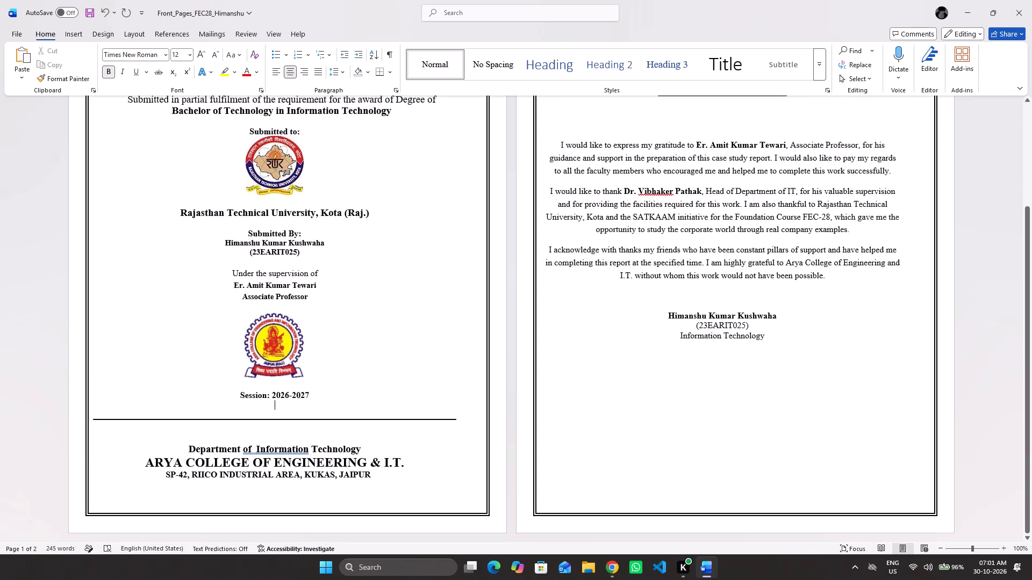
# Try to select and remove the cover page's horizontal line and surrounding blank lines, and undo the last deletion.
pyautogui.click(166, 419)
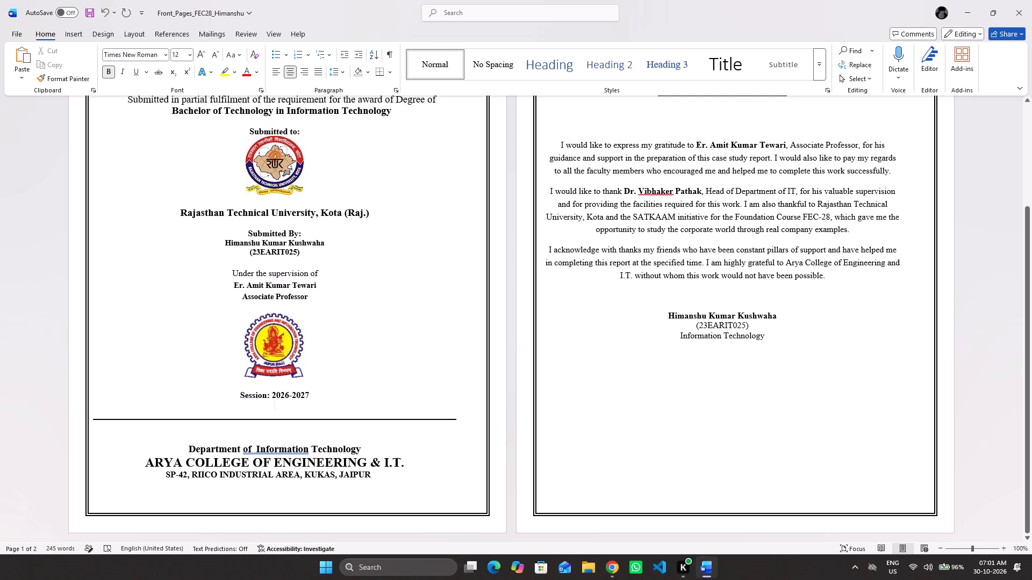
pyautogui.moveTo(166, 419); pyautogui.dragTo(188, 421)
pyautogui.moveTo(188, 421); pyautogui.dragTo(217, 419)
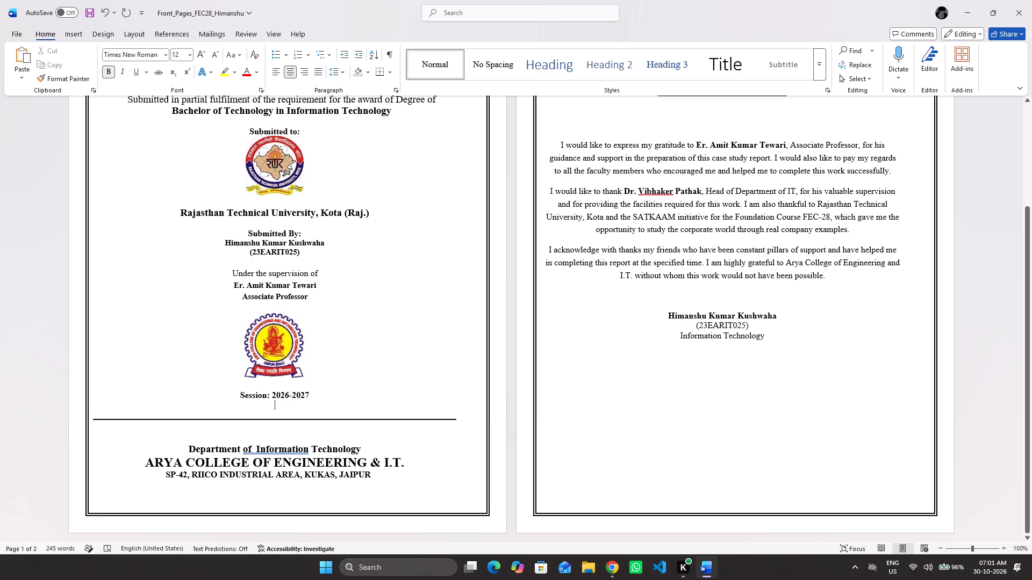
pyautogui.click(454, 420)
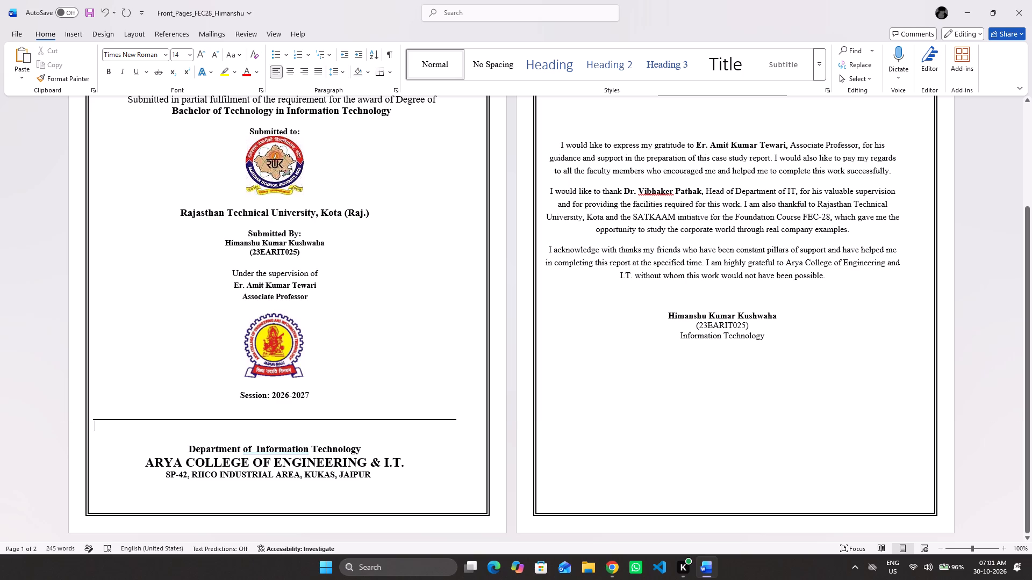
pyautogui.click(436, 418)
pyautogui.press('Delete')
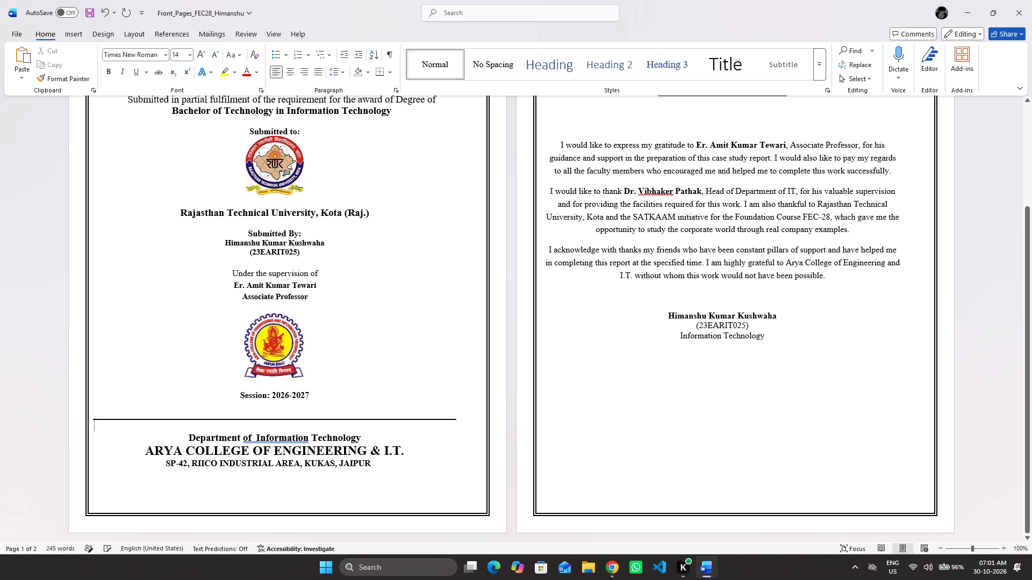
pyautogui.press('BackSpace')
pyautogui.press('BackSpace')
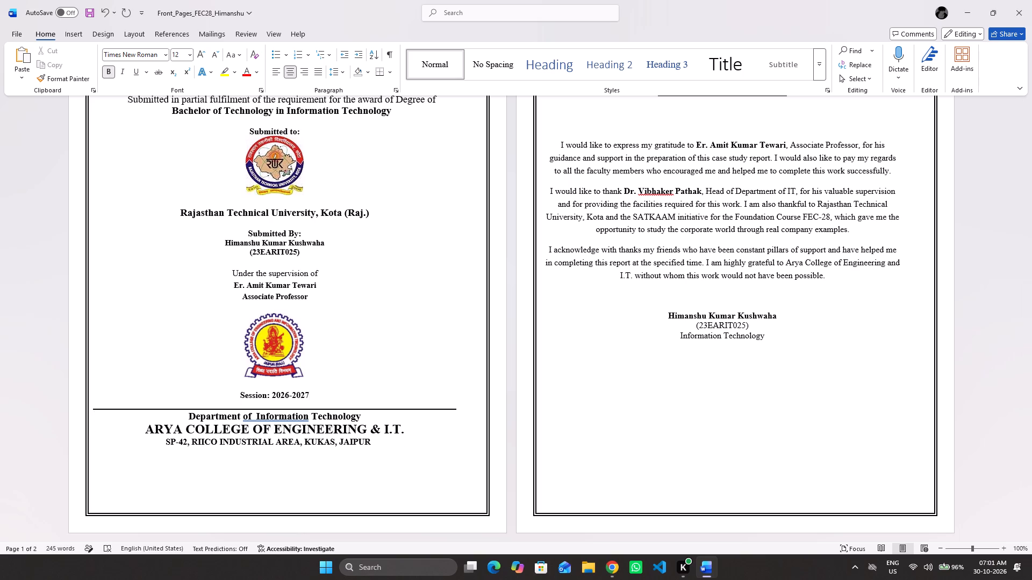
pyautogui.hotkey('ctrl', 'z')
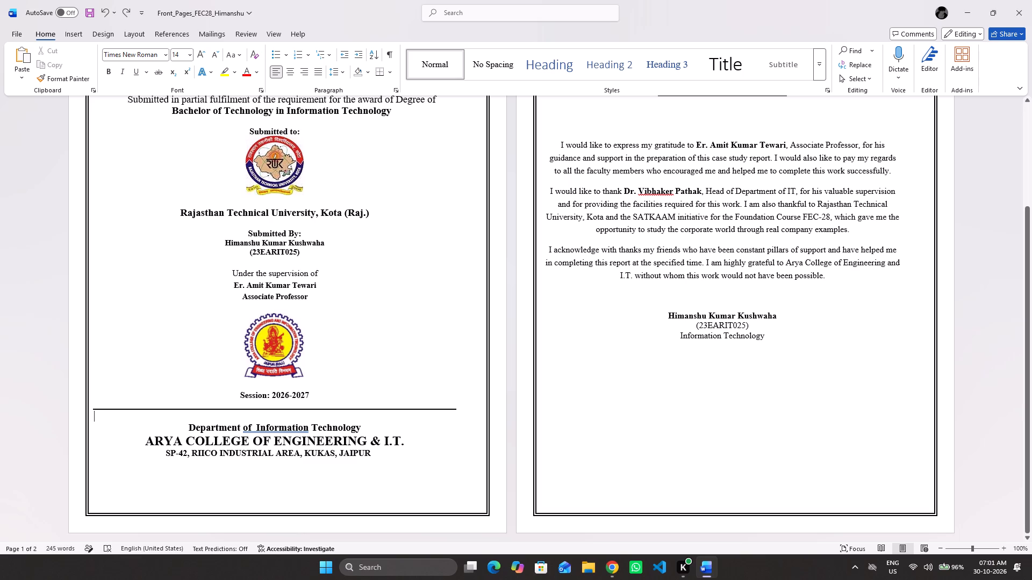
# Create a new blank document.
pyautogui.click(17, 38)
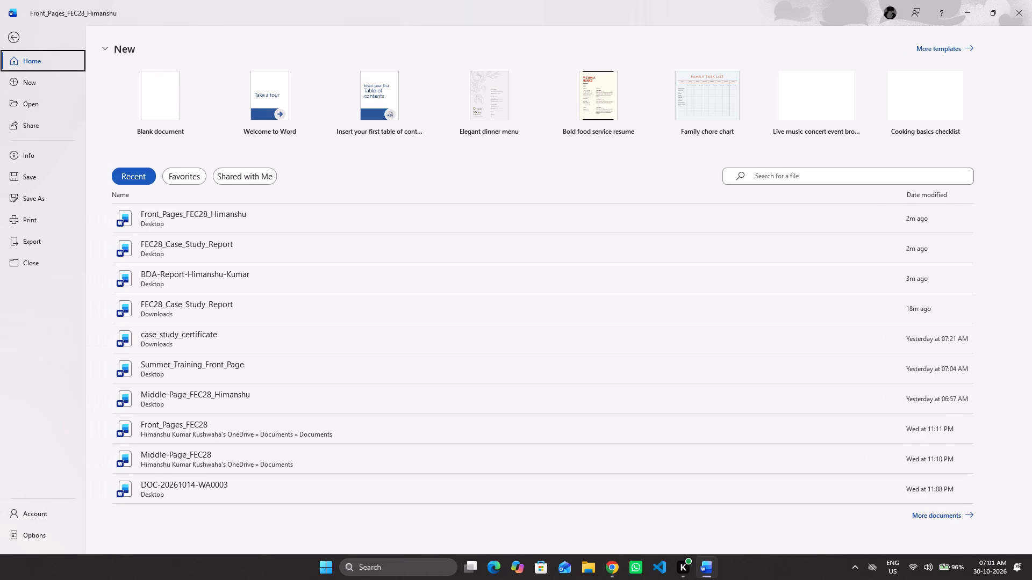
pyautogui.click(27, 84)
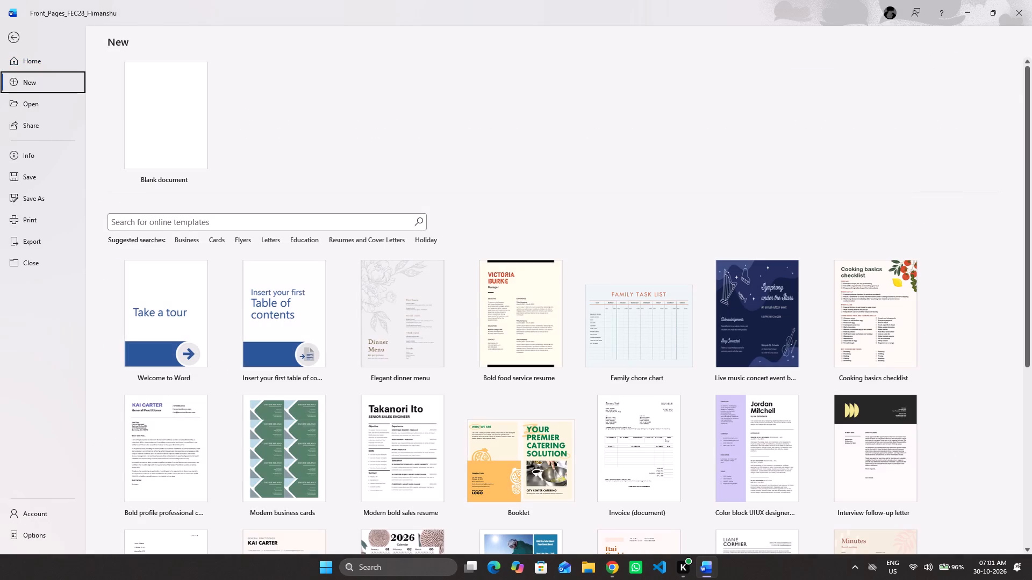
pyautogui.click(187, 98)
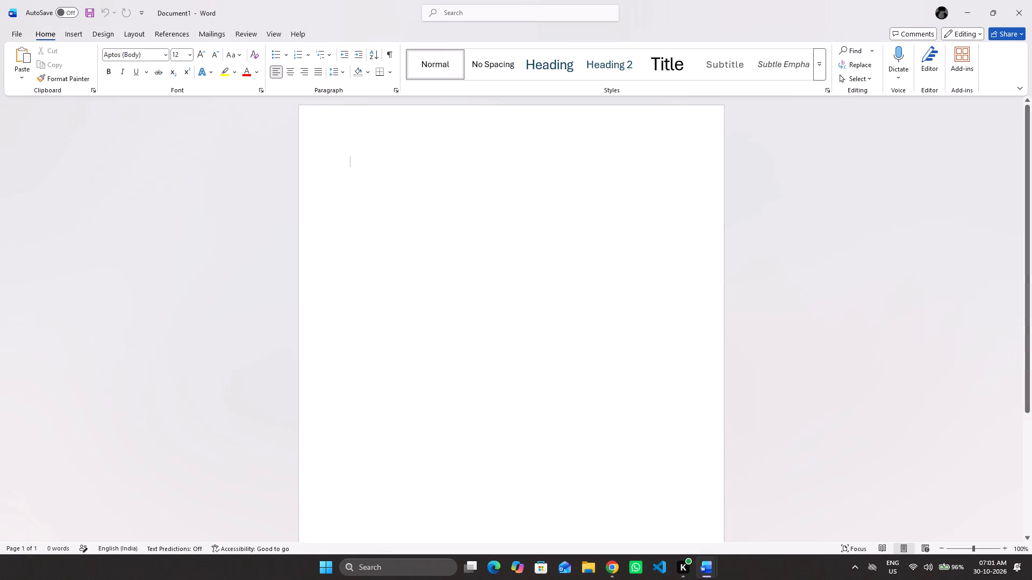
# Copy the entire content of the FEC28 front pages document into another new blank document.
pyautogui.click(13, 34)
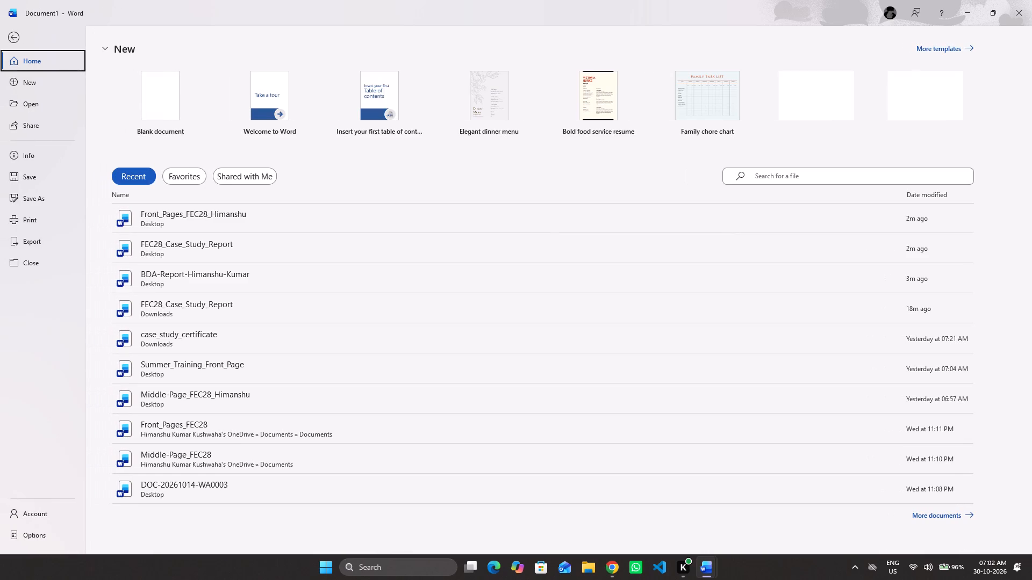
pyautogui.click(153, 217)
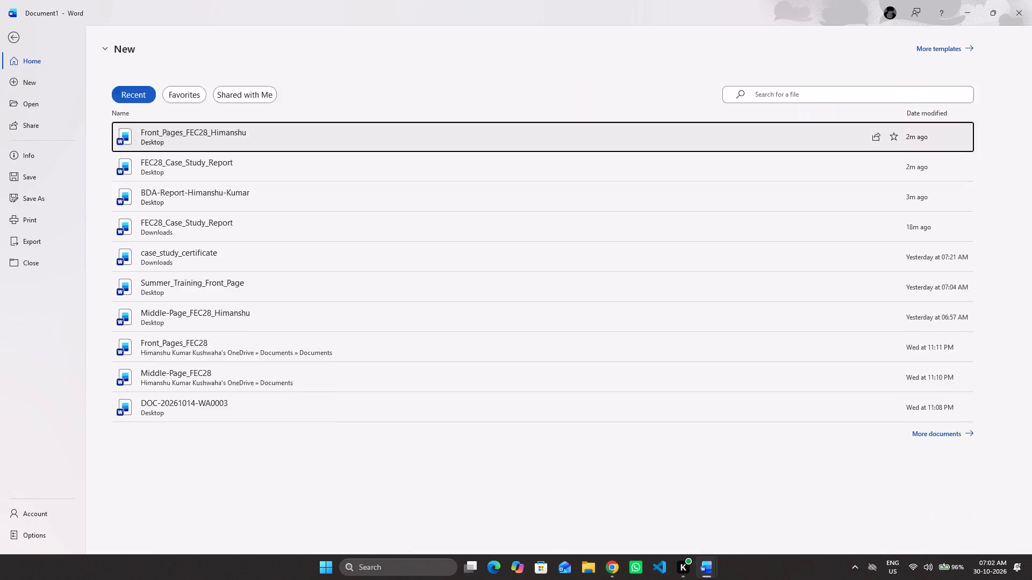
pyautogui.hotkey('ctrl', 'a')
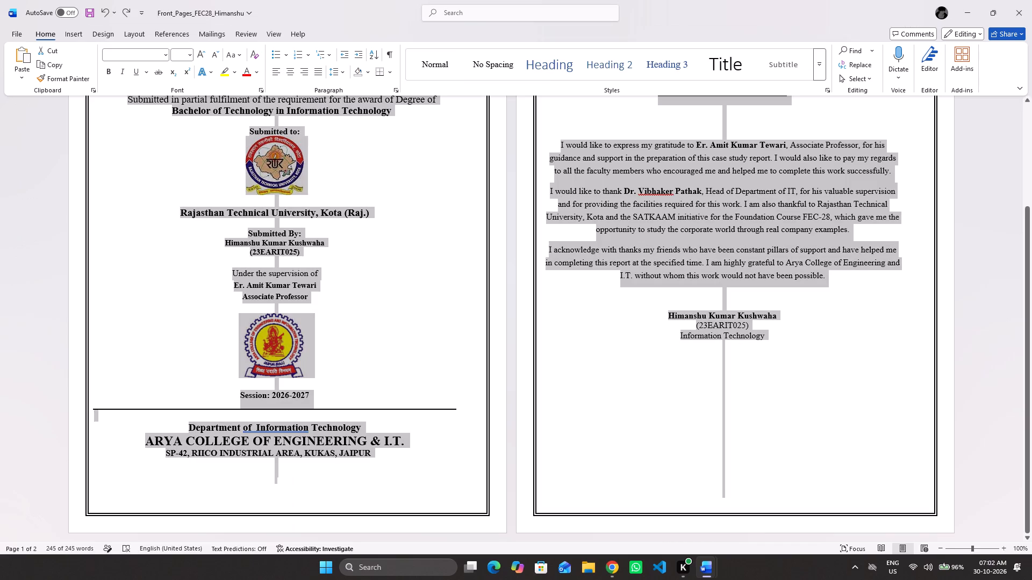
pyautogui.hotkey('ctrl', 'c')
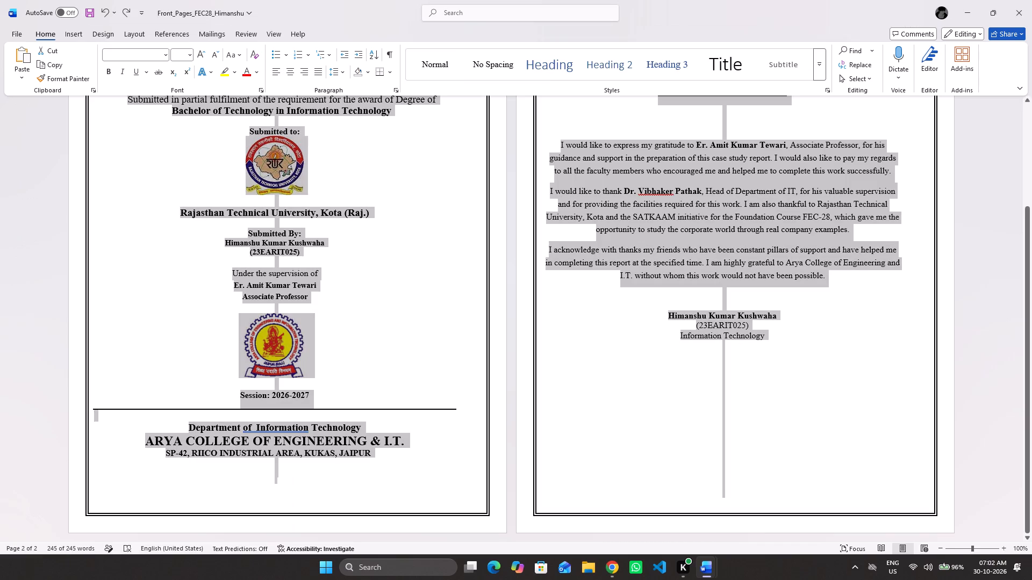
pyautogui.click(6, 31)
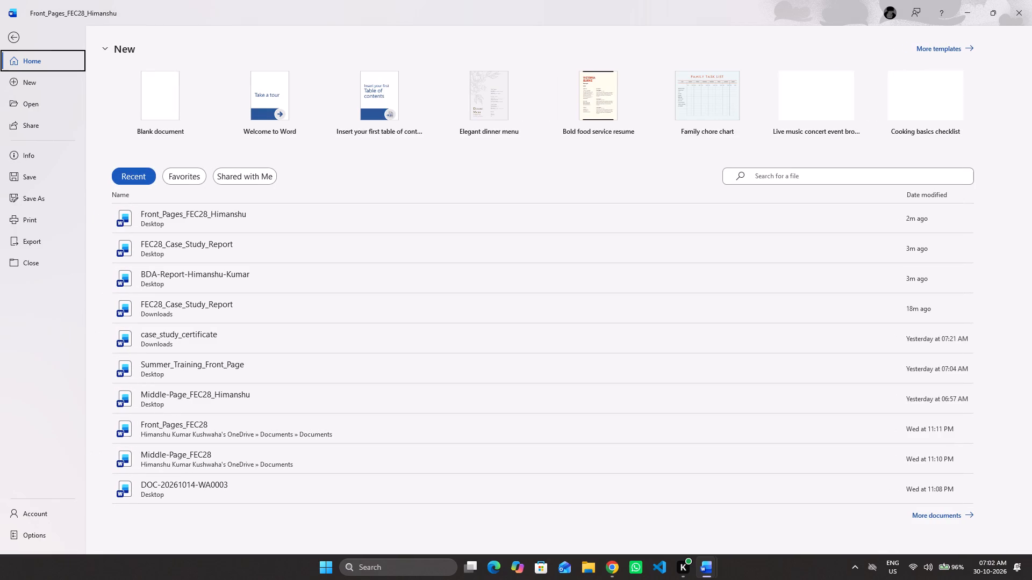
pyautogui.click(161, 104)
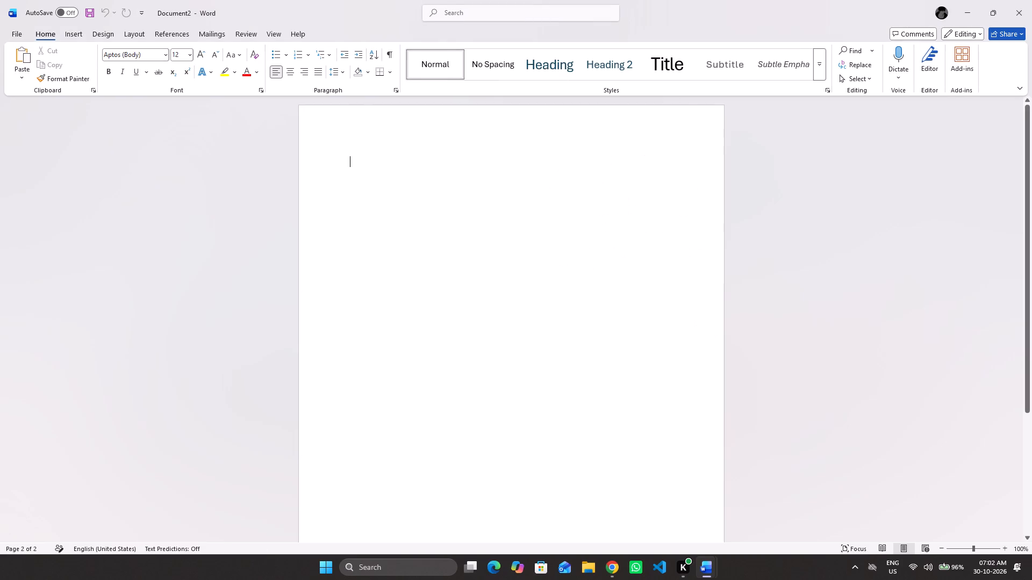
pyautogui.hotkey('ctrl', 'v')
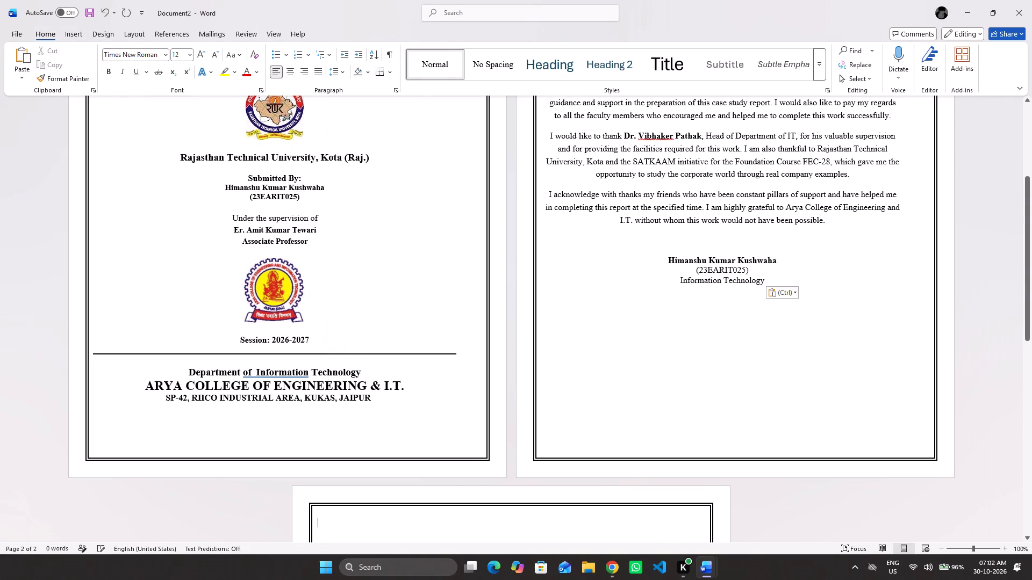
# Remove the empty third page at the end of the new document.
pyautogui.scroll(-1, 592, 405)
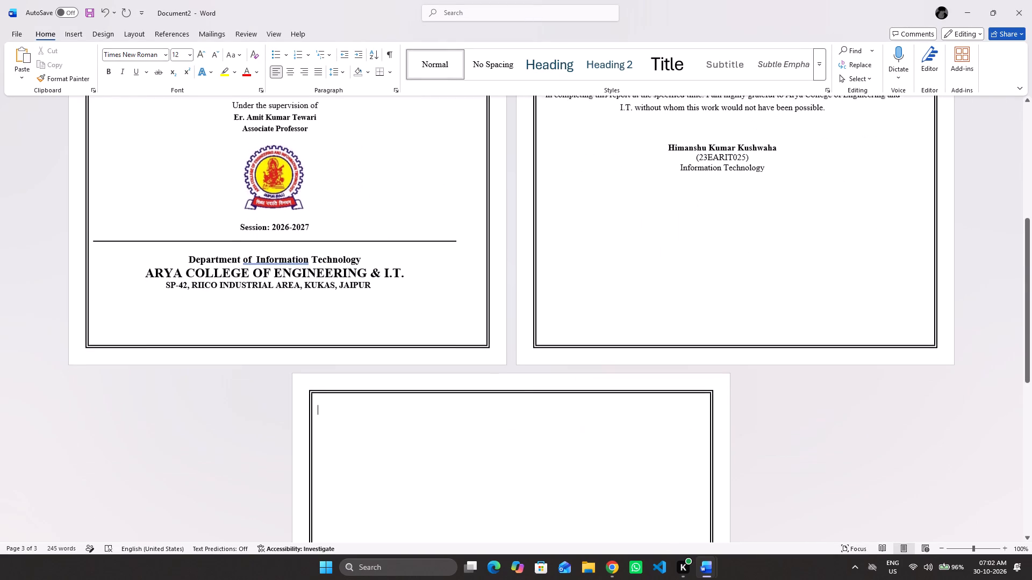
pyautogui.press('BackSpace')
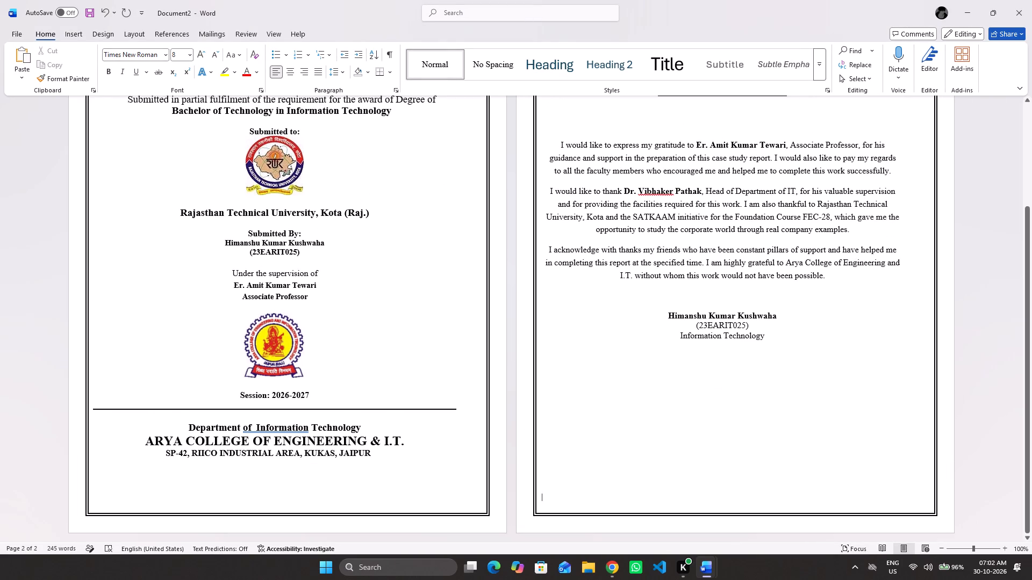
# Right-align the student name, roll number and Information Technology lines beneath the acknowledgement text.
pyautogui.scroll(1, 688, 328)
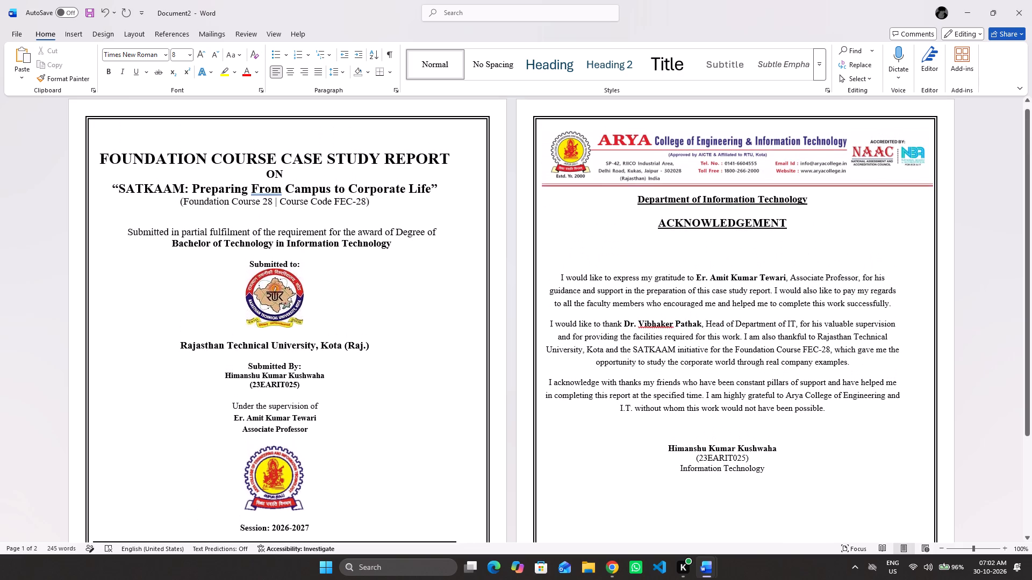
pyautogui.moveTo(661, 446); pyautogui.dragTo(782, 487)
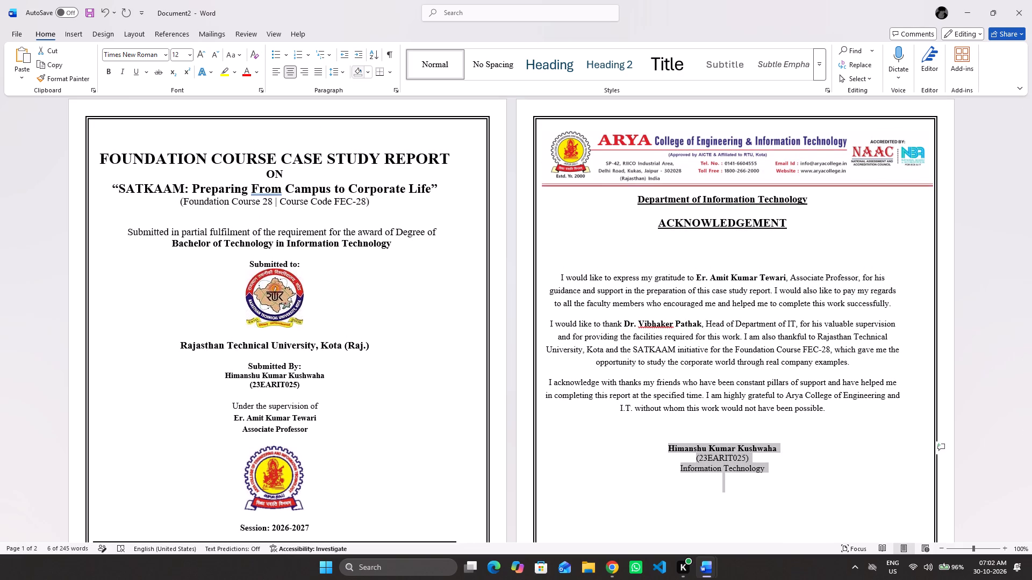
pyautogui.click(309, 73)
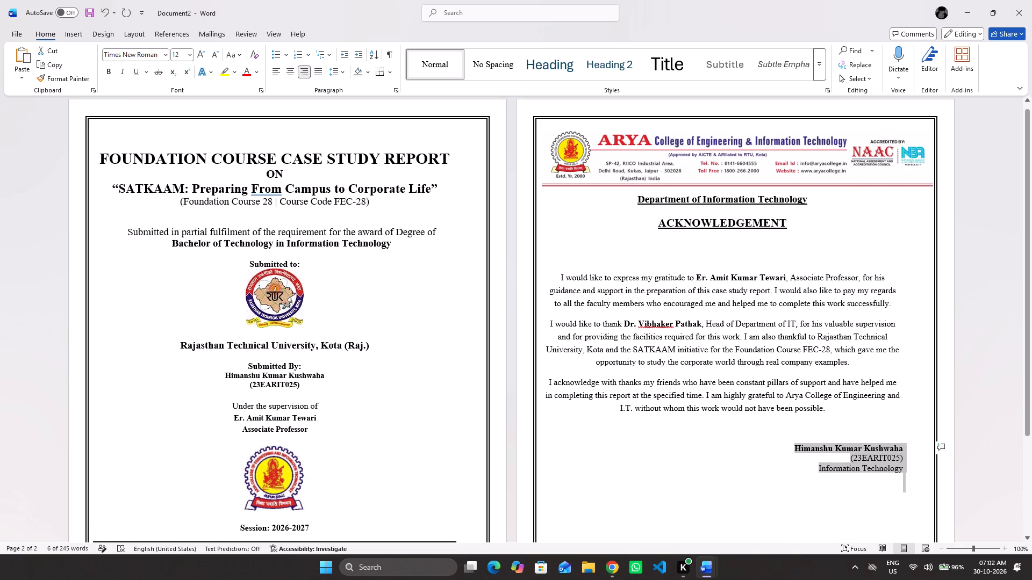
# Justify the three body paragraphs of the acknowledgement.
pyautogui.moveTo(556, 276); pyautogui.dragTo(858, 408)
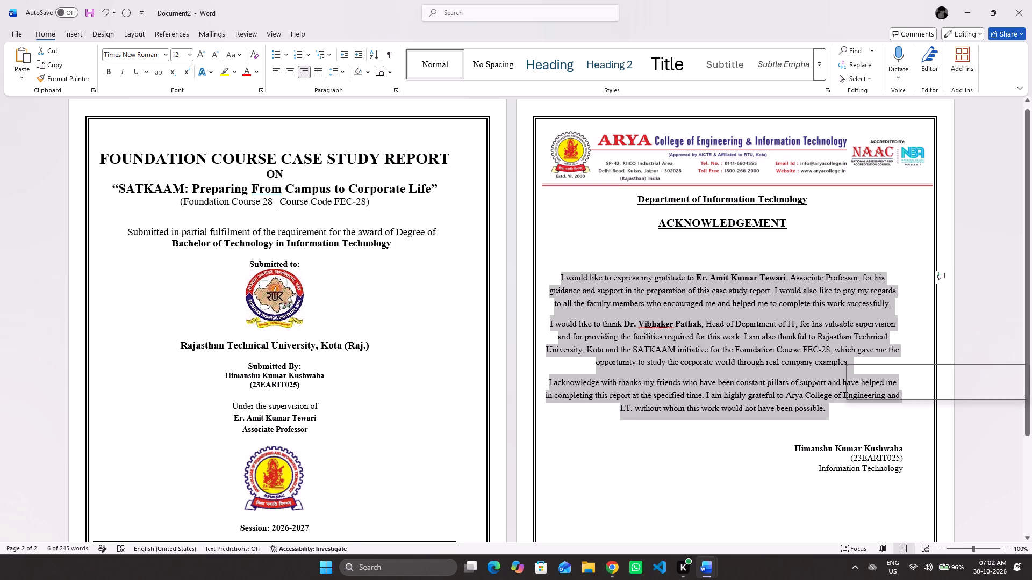
pyautogui.click(317, 66)
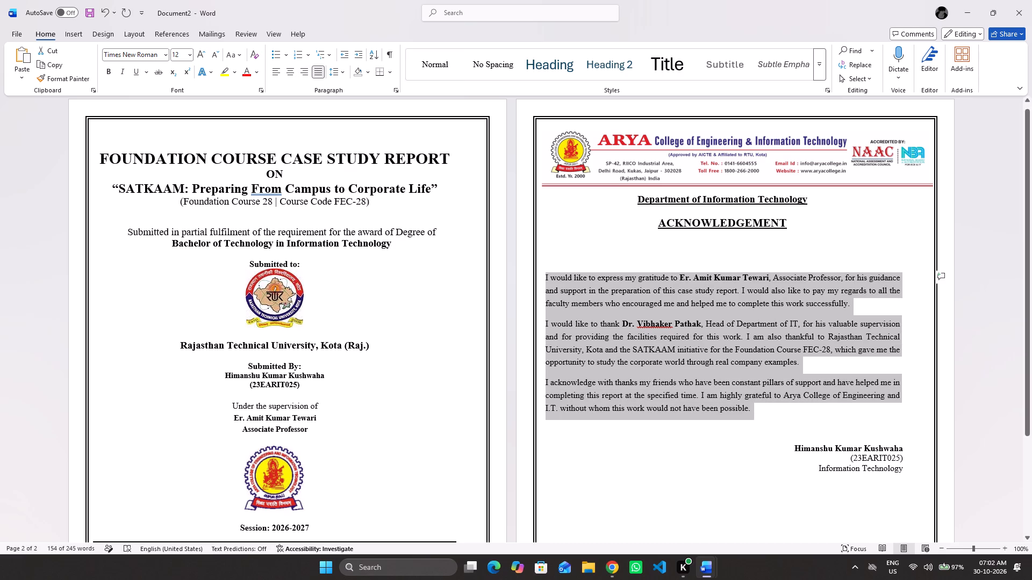
# Delete the blank line between the Department of Information Technology and ACKNOWLEDGEMENT headings on the second page.
pyautogui.click(548, 214)
pyautogui.scroll(-1, 360, 288)
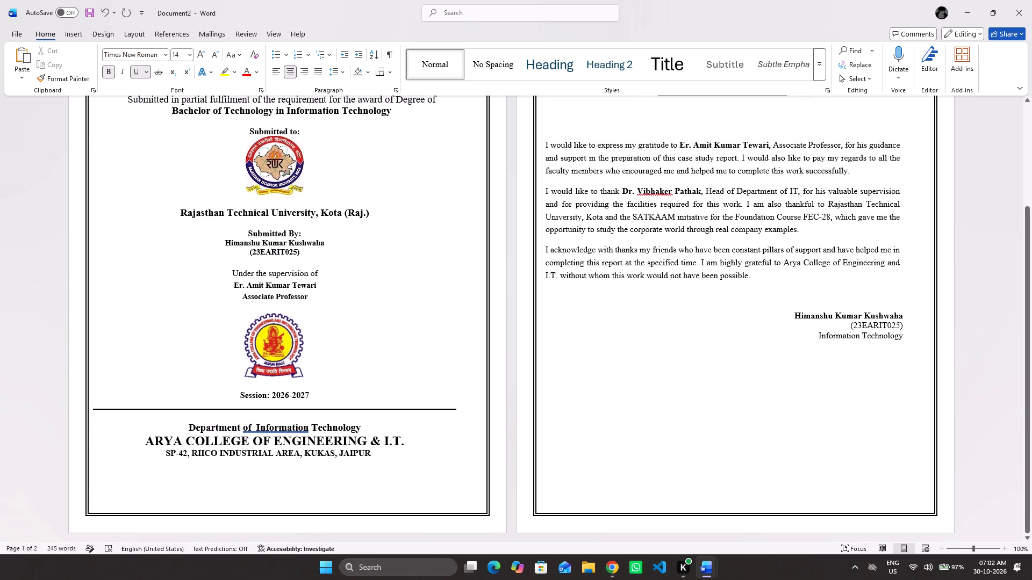
pyautogui.click(424, 409)
pyautogui.press('BackSpace')
pyautogui.press('BackSpace')
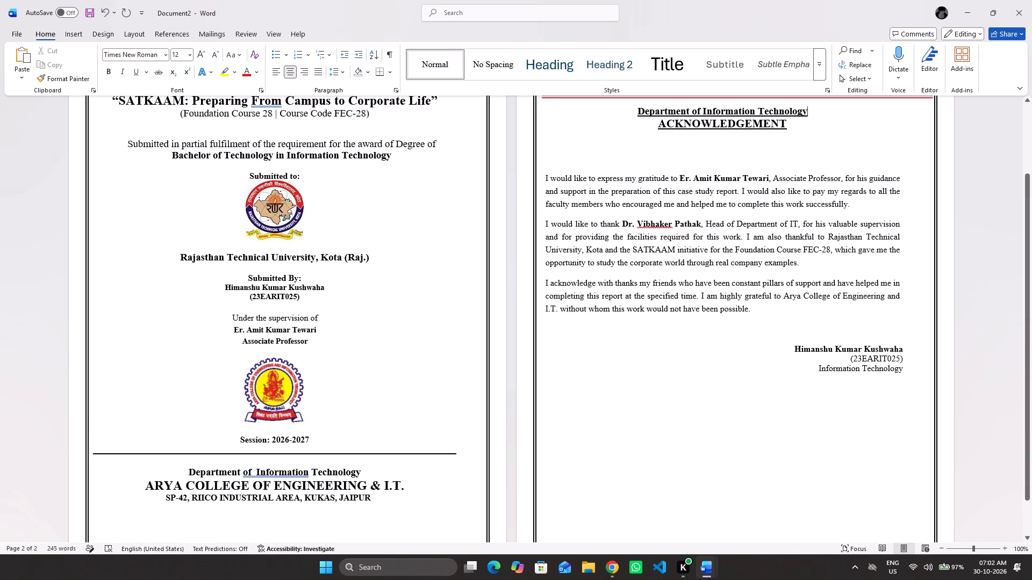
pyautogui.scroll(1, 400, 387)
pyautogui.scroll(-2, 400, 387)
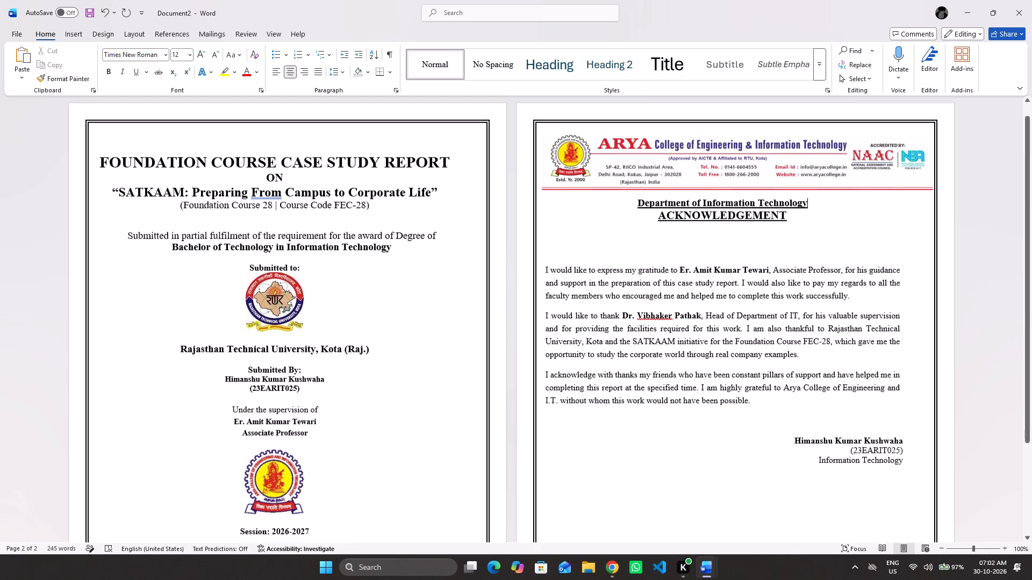
# Try to delete the horizontal line beneath the Session line on the cover page.
pyautogui.scroll(-1, 400, 387)
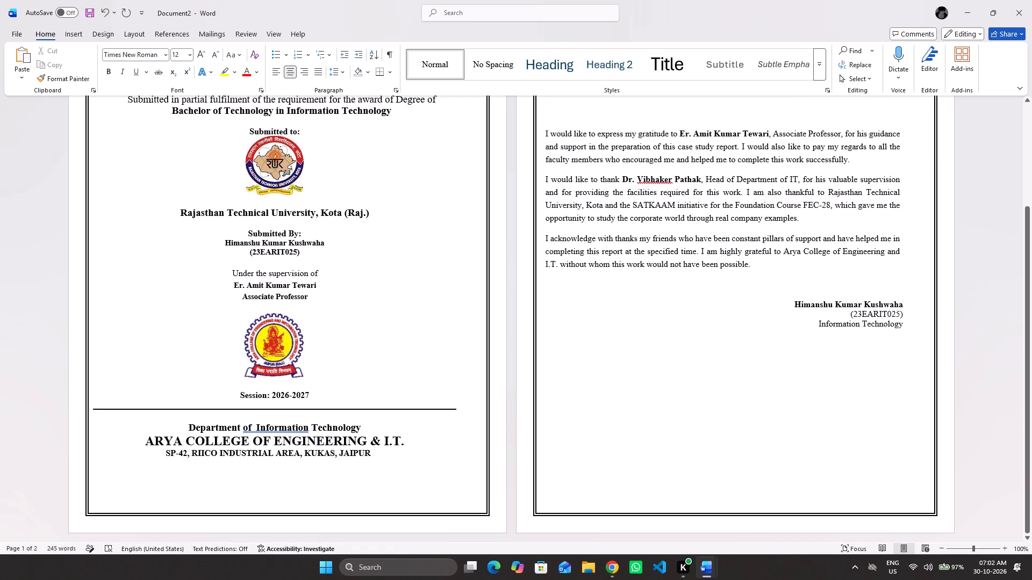
pyautogui.click(391, 408)
pyautogui.press('Delete')
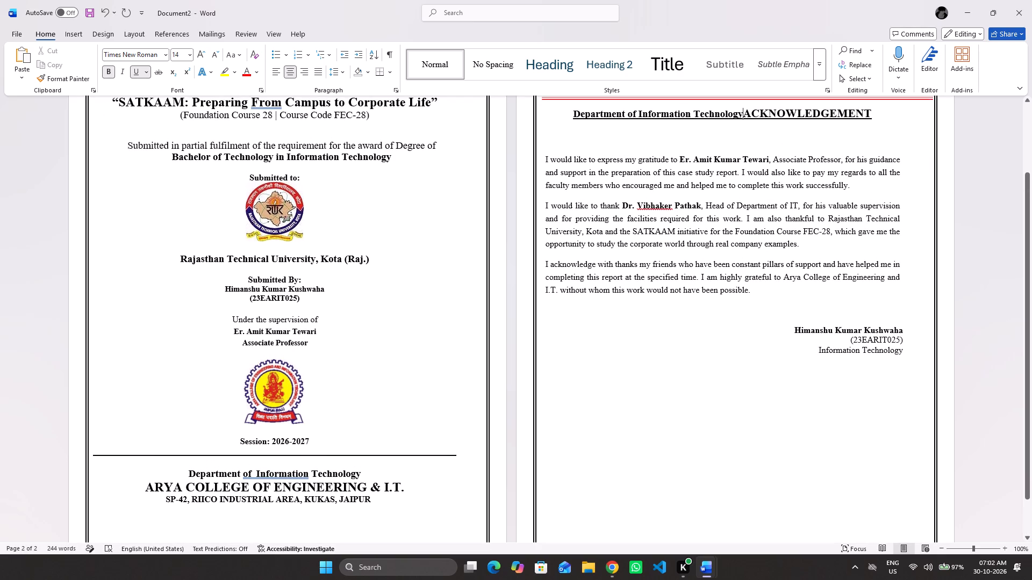
pyautogui.click(370, 455)
pyautogui.press('BackSpace')
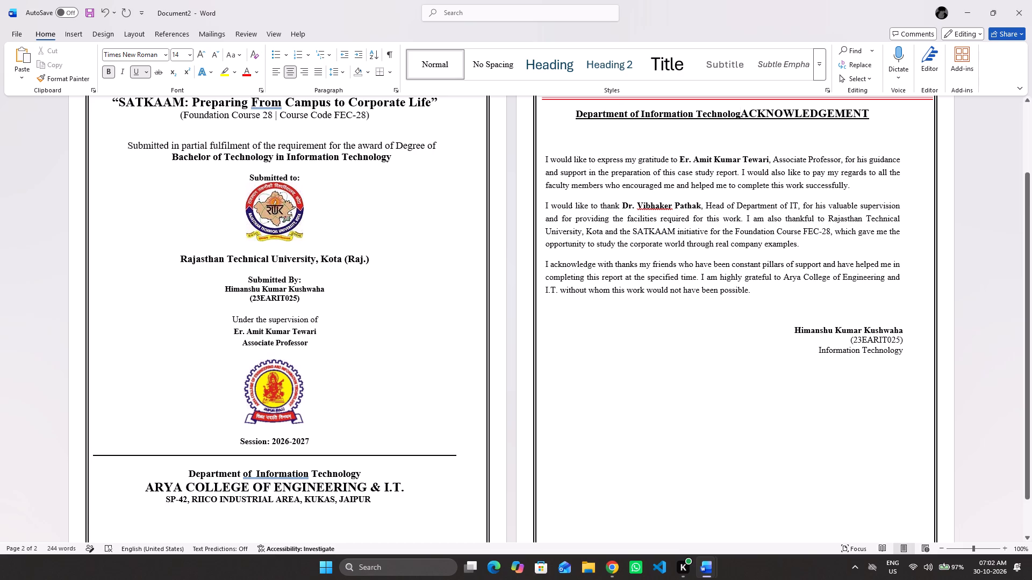
# Look over the full layout of the cover and acknowledgement pages.
pyautogui.scroll(-3, 432, 461)
pyautogui.scroll(1, 432, 461)
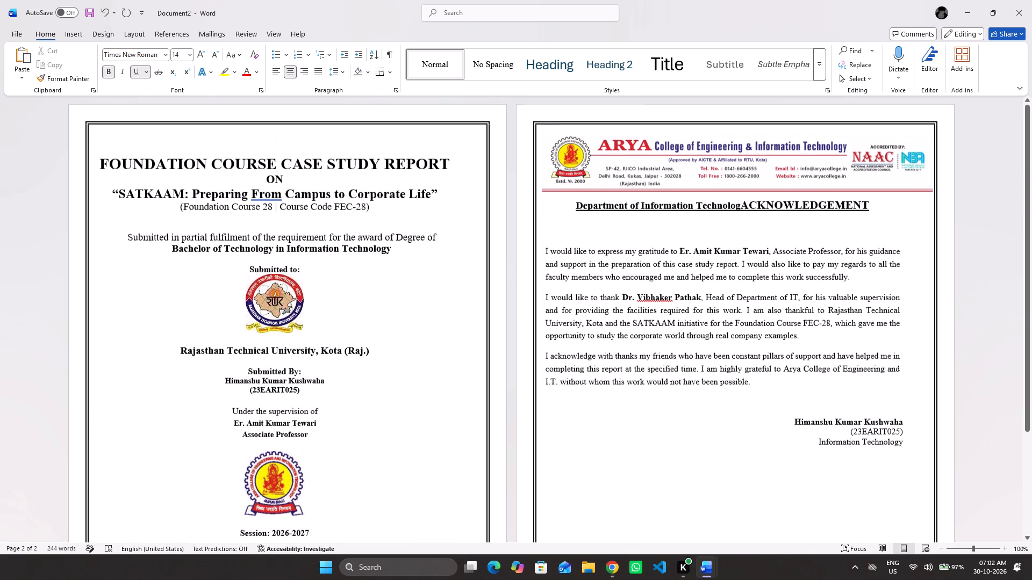
pyautogui.scroll(1, 432, 461)
pyautogui.scroll(-2, 432, 461)
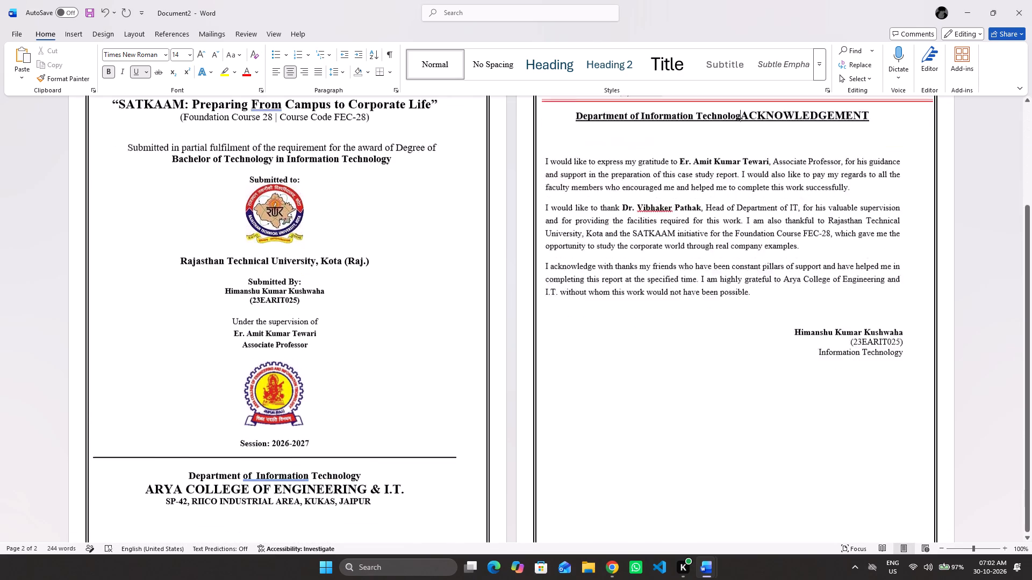
pyautogui.scroll(-1, 432, 461)
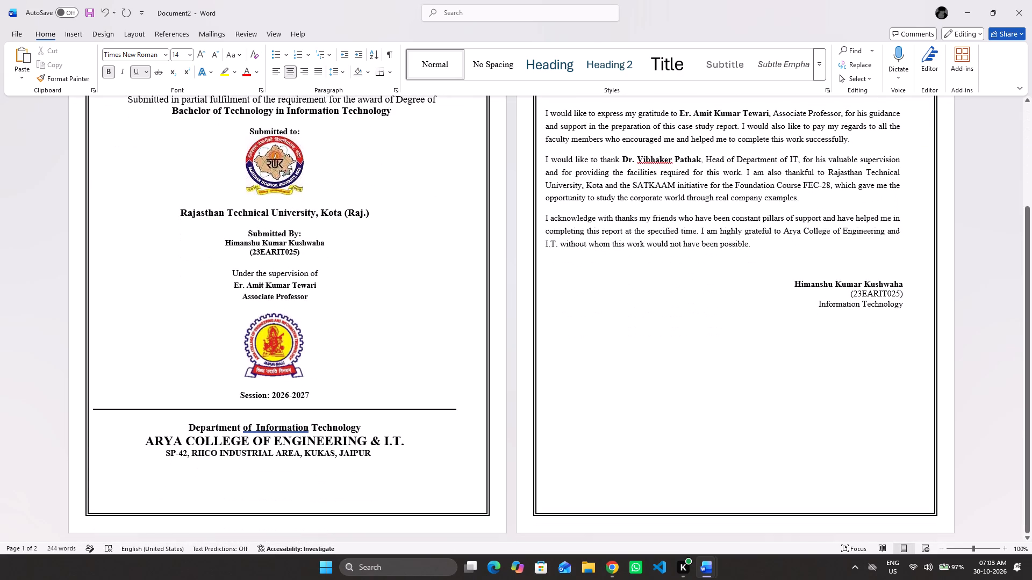
pyautogui.scroll(2, 375, 329)
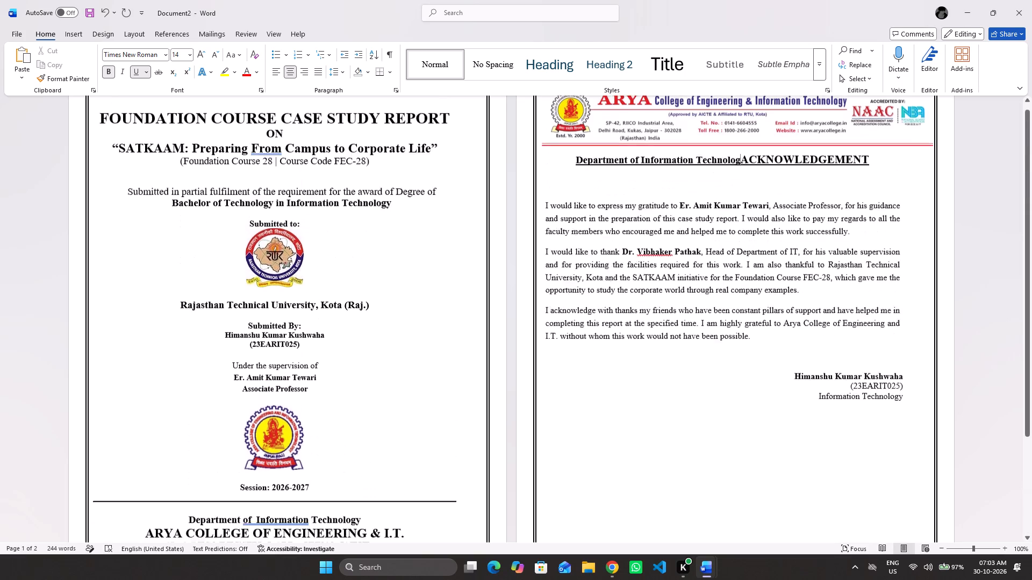
pyautogui.scroll(3, 375, 329)
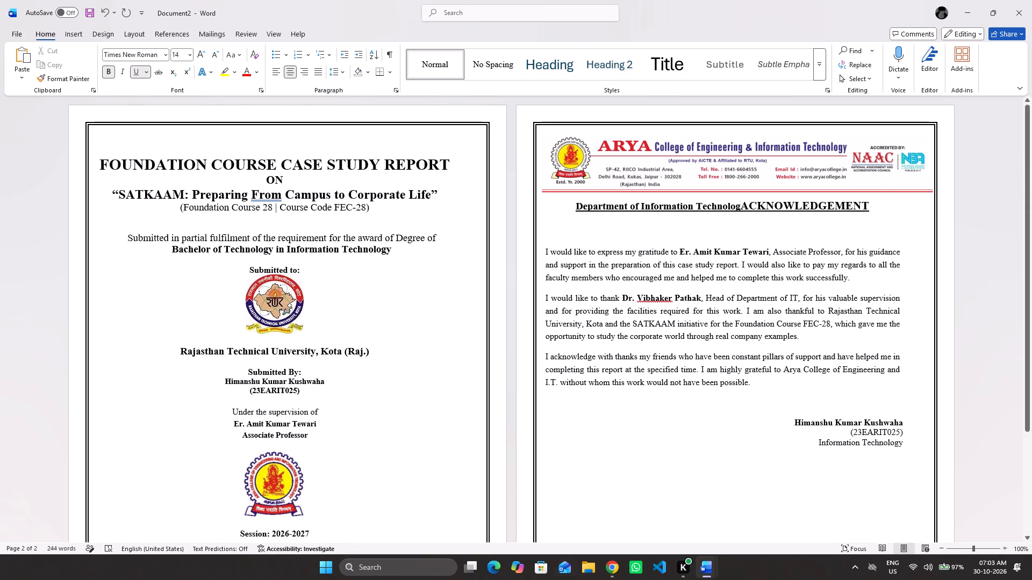
# Switch to Chrome and close the browser window holding the case study report chat.
pyautogui.click(620, 565)
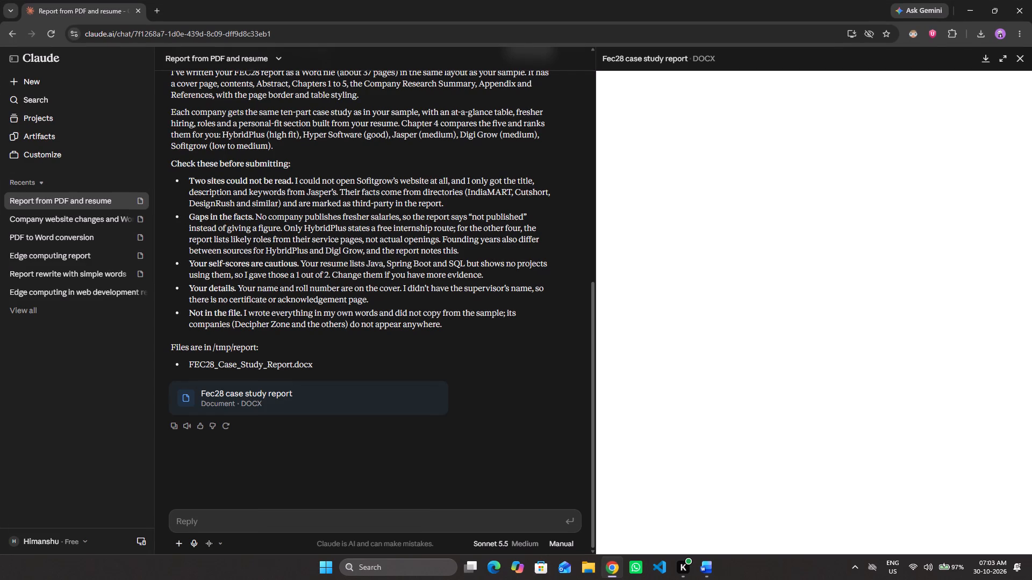
pyautogui.click(1027, 3)
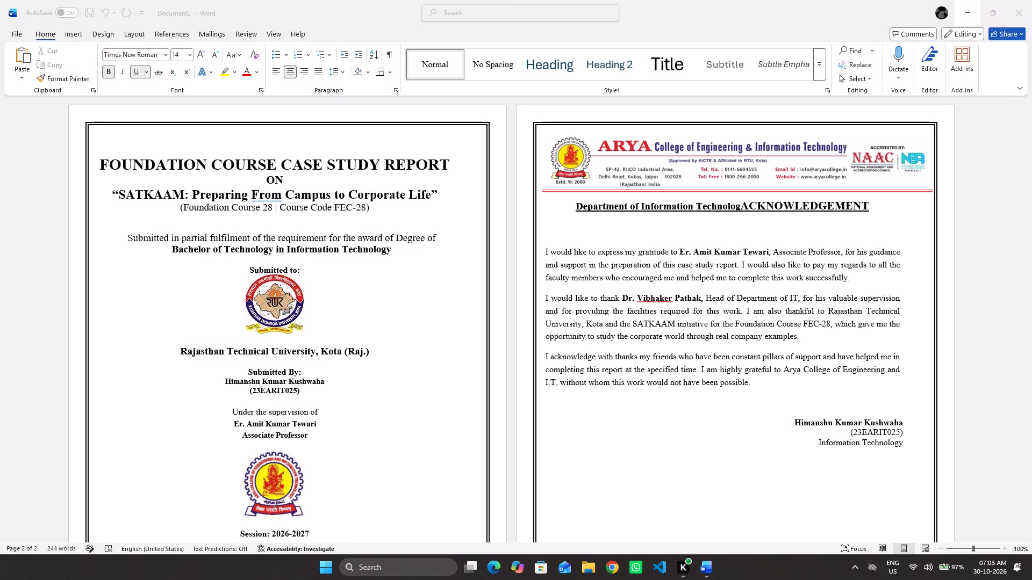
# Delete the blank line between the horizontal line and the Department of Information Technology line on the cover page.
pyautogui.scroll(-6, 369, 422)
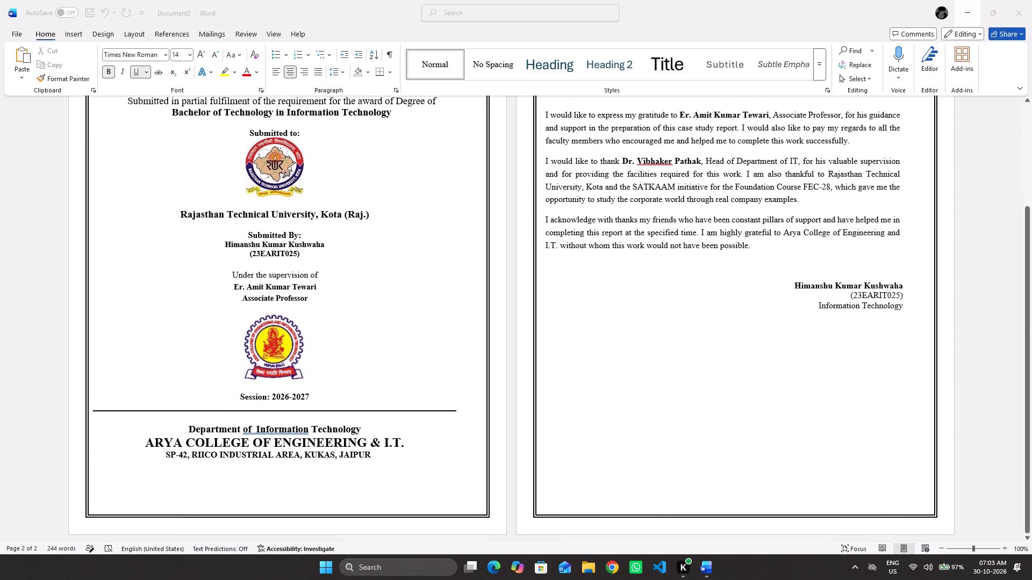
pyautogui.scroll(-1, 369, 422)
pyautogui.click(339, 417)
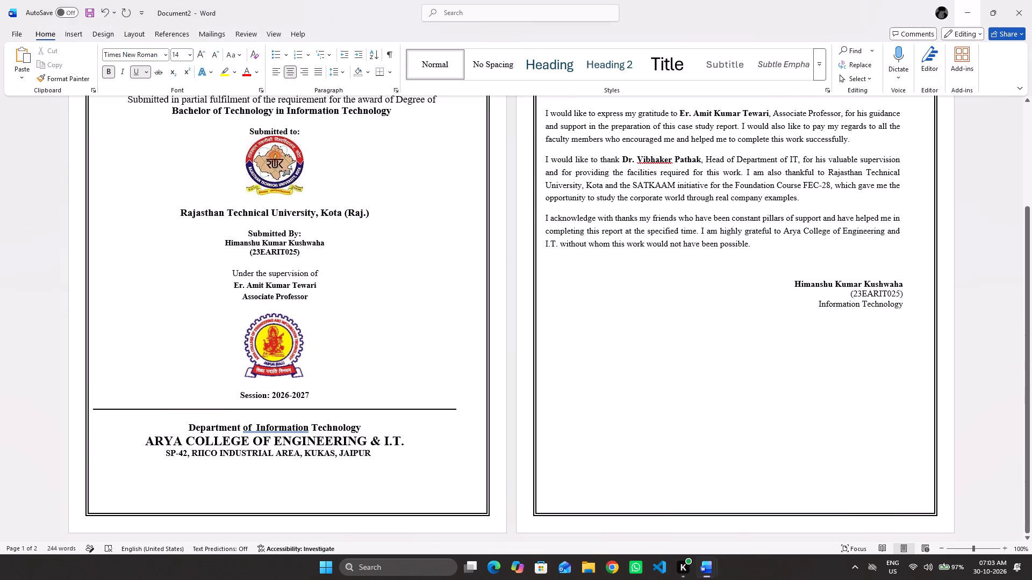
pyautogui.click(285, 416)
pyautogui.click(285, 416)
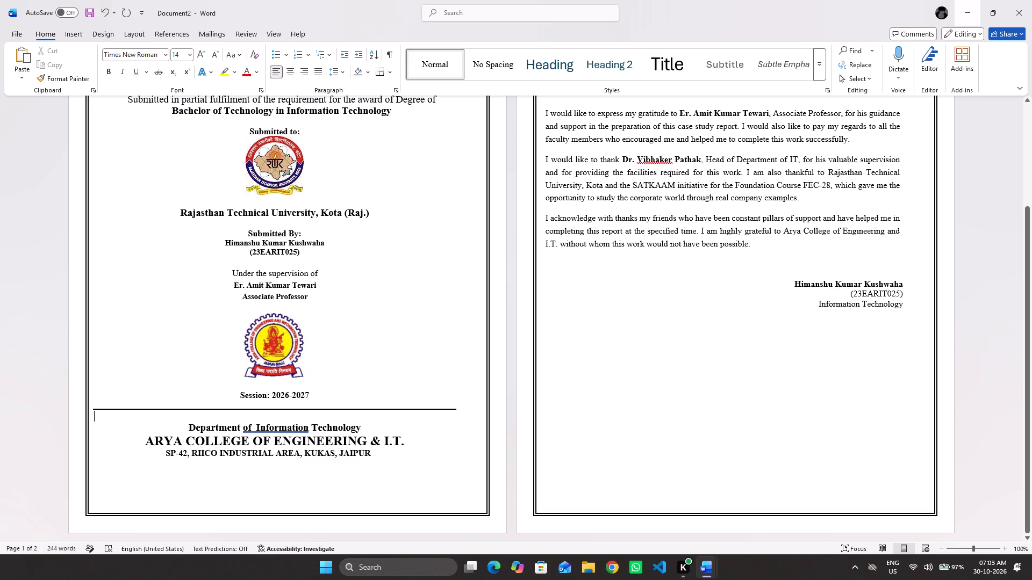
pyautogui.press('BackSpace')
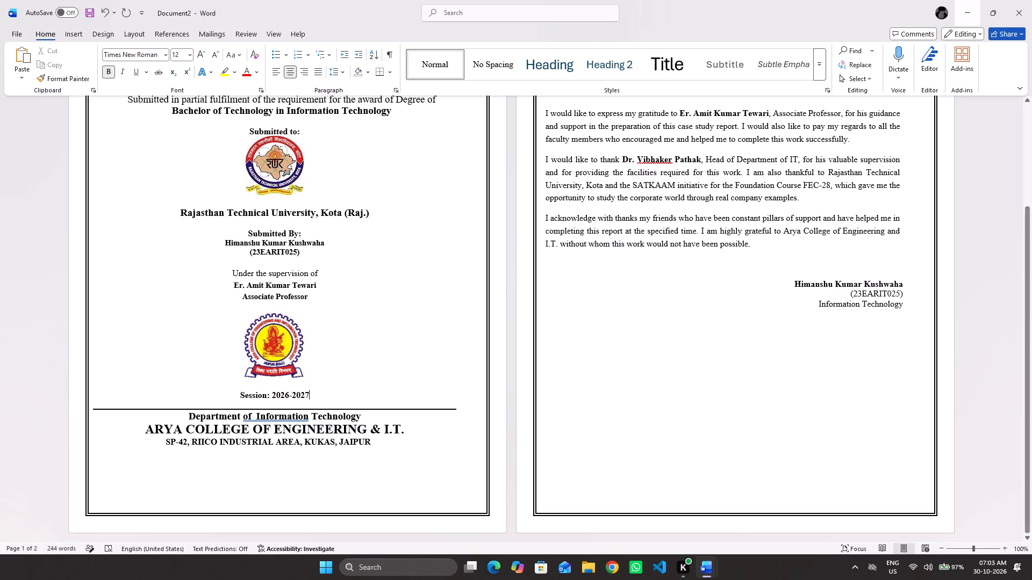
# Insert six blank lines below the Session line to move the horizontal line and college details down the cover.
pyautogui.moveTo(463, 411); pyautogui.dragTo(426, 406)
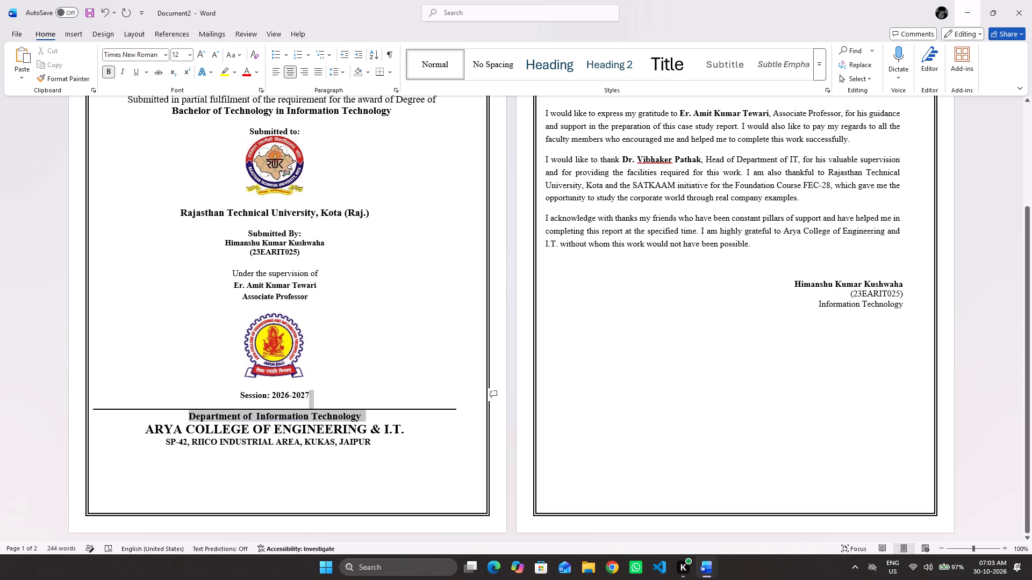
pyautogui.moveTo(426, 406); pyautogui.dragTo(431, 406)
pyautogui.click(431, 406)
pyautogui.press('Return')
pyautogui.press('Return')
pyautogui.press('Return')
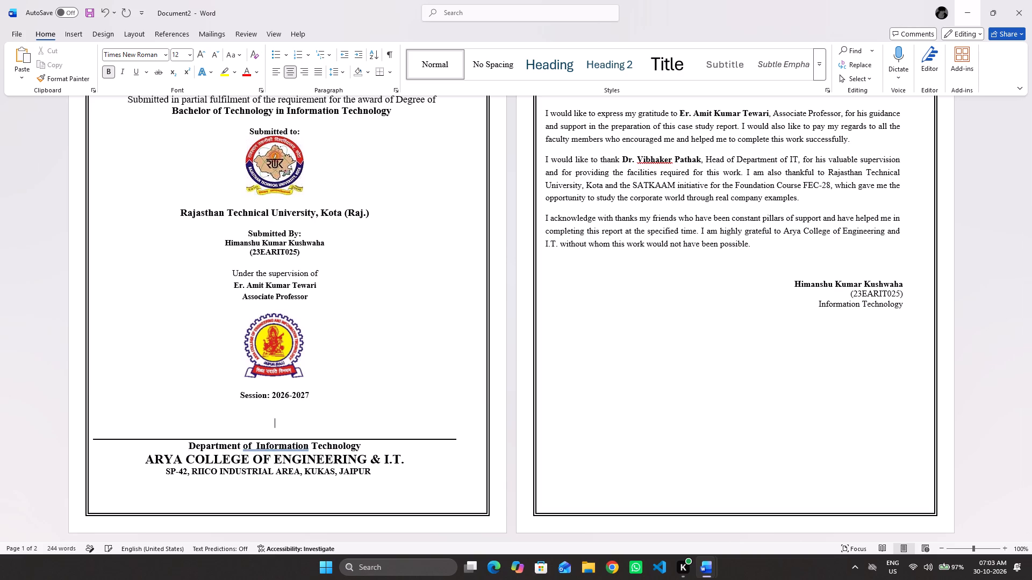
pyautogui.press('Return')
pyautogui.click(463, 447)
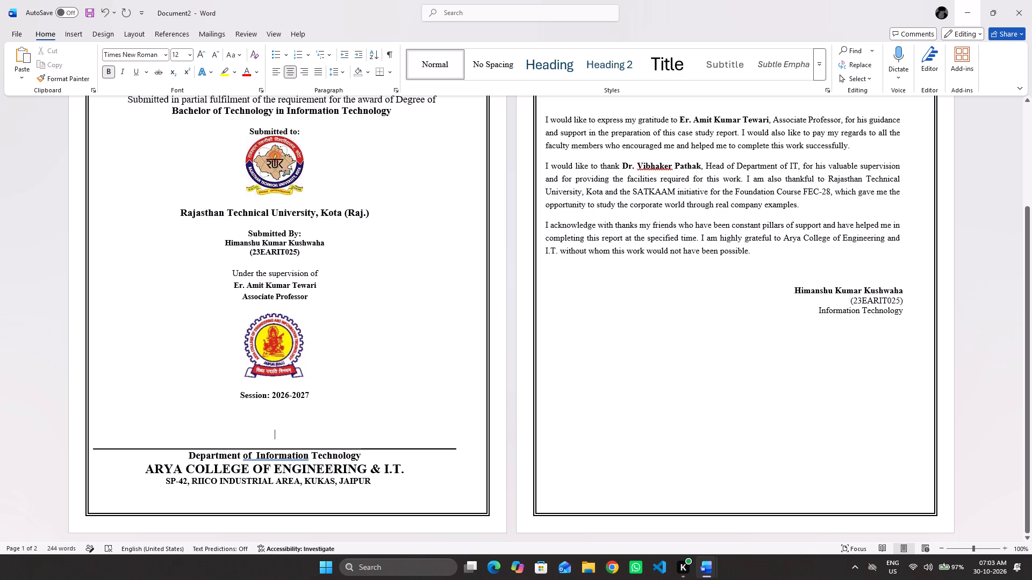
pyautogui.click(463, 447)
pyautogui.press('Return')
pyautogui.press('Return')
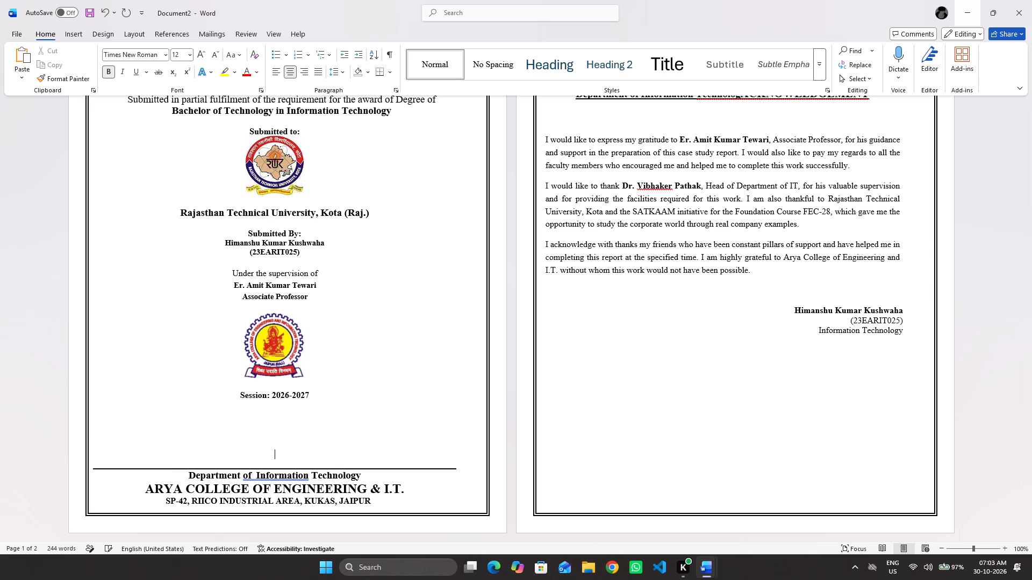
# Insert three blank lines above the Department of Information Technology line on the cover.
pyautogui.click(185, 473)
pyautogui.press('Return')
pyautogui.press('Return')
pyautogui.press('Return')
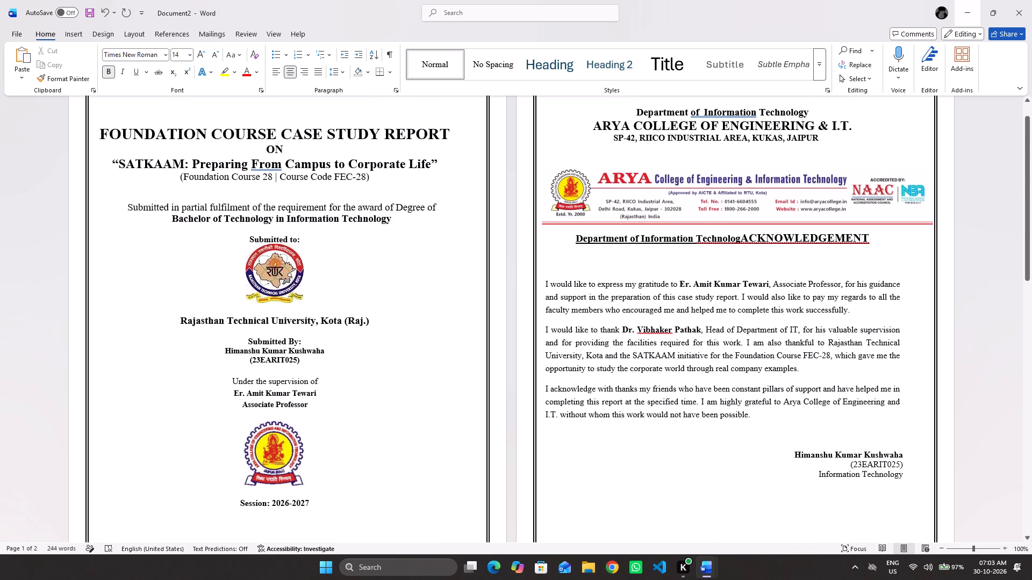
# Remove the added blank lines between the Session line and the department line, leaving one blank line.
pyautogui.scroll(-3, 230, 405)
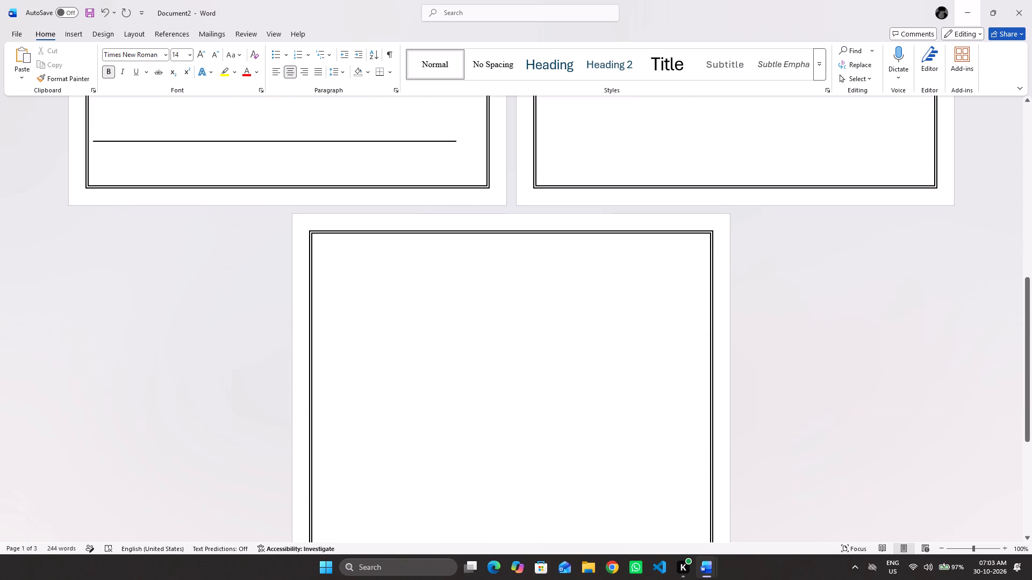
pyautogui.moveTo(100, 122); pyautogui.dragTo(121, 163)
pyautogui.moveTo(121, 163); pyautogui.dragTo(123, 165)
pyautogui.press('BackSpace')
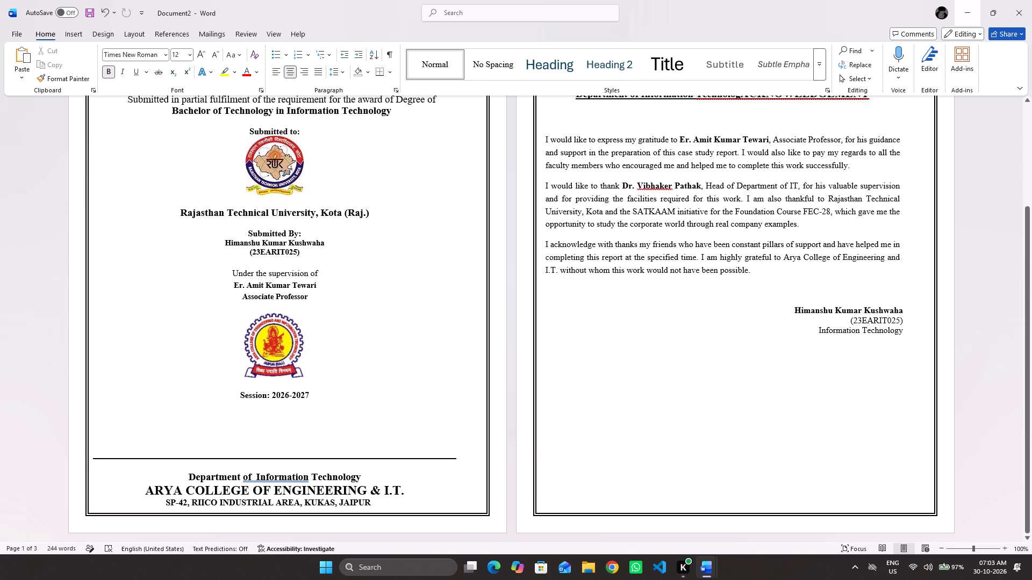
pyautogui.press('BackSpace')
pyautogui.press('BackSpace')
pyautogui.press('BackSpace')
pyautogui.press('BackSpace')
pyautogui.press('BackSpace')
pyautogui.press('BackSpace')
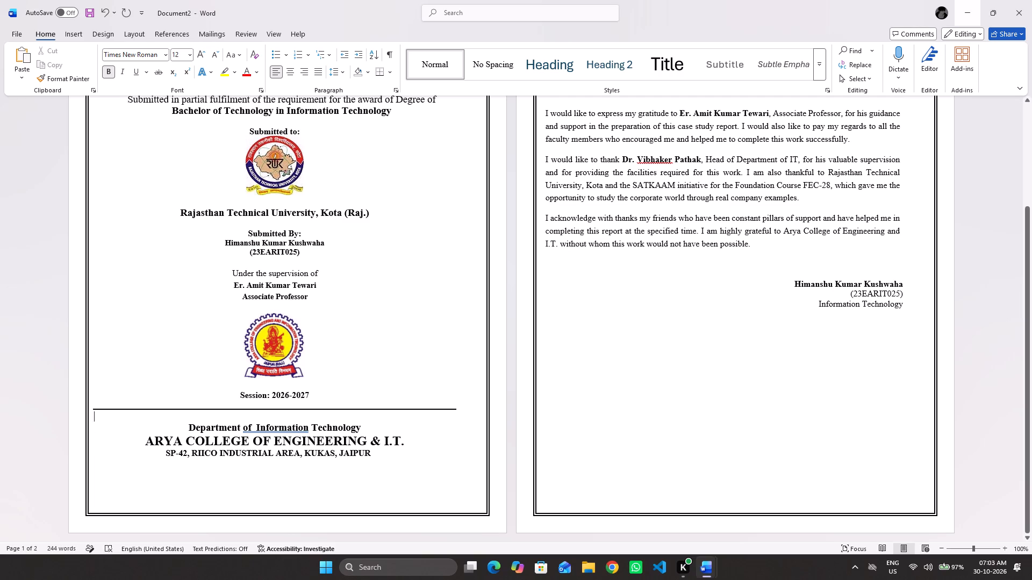
# Insert 25 blank lines above the ARYA College header on the second page to push the acknowledgement onto a third page.
pyautogui.scroll(1, 594, 259)
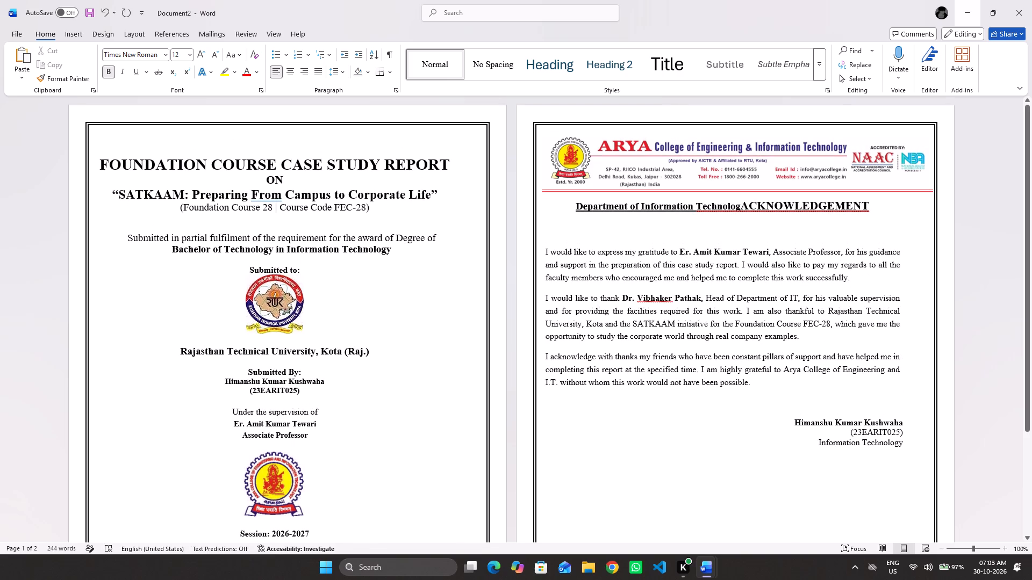
pyautogui.click(541, 134)
pyautogui.press('Return')
pyautogui.press('Return')
pyautogui.press('Return')
pyautogui.press('Return')
pyautogui.press('Return')
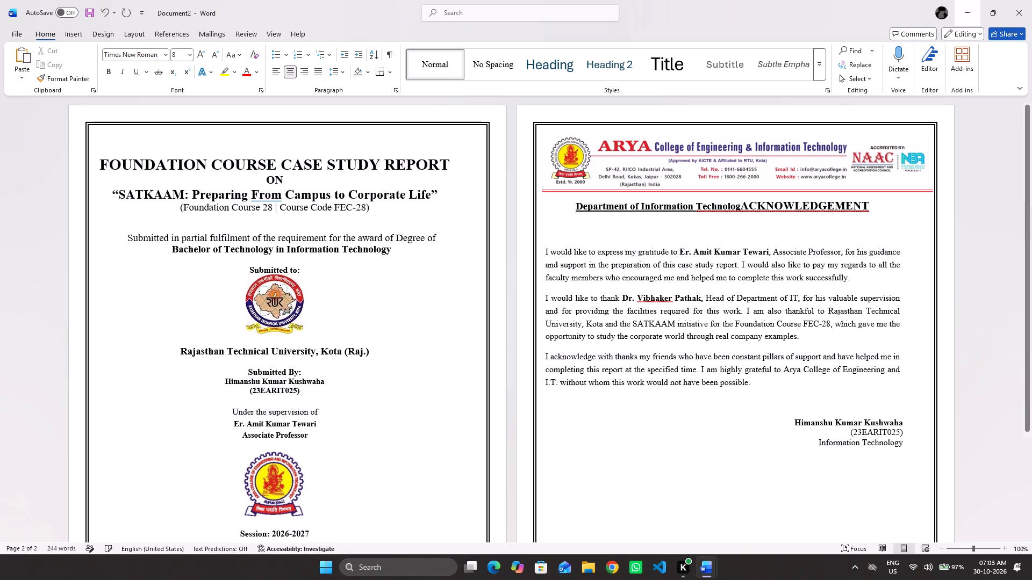
pyautogui.press('Return')
pyautogui.press('Return')
pyautogui.press('Return')
pyautogui.press('Return')
pyautogui.press('Return')
pyautogui.press('Return')
pyautogui.press('Return')
pyautogui.press('Return')
pyautogui.press('Return')
pyautogui.press('Return')
pyautogui.press('Return')
pyautogui.press('Return')
pyautogui.press('Return')
pyautogui.press('Return')
pyautogui.press('Return')
pyautogui.press('Return')
pyautogui.press('Return')
pyautogui.press('Return')
pyautogui.press('Return')
pyautogui.press('Return')
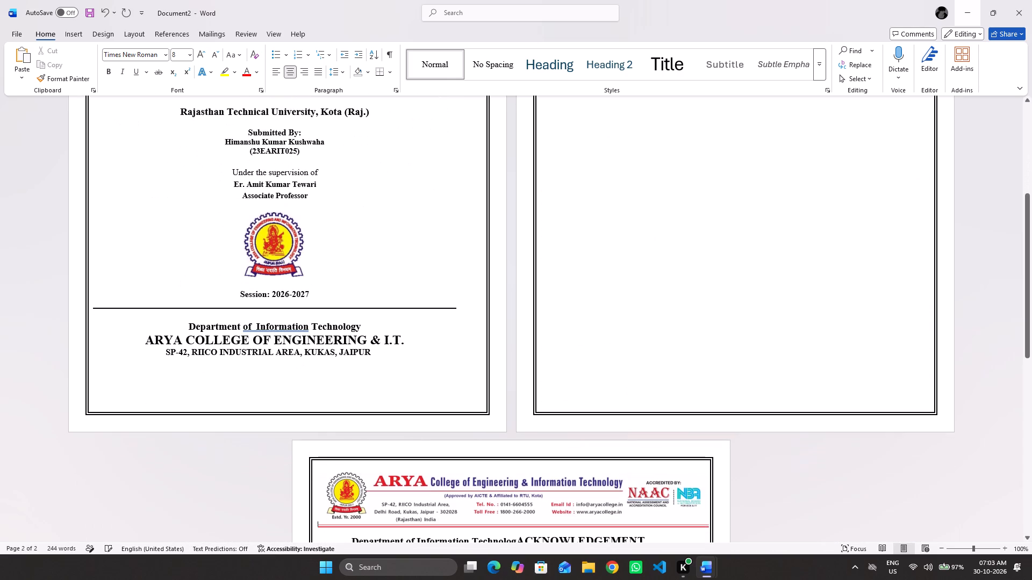
# Move the department name, college name and address lines from the cover to the blank area above the ARYA College header.
pyautogui.moveTo(189, 325); pyautogui.dragTo(390, 327)
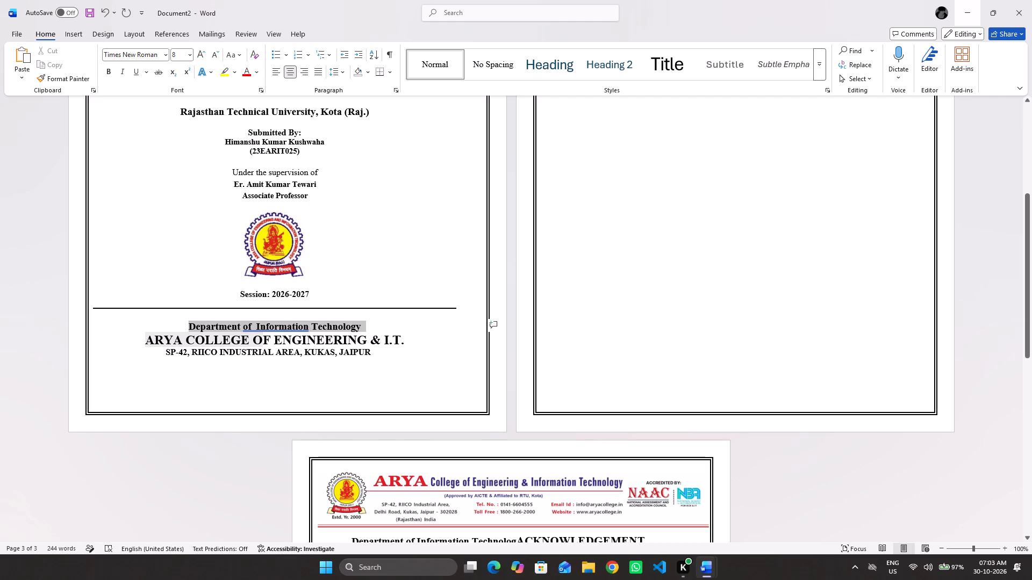
pyautogui.moveTo(390, 327); pyautogui.dragTo(406, 352)
pyautogui.hotkey('ctrl', 'x')
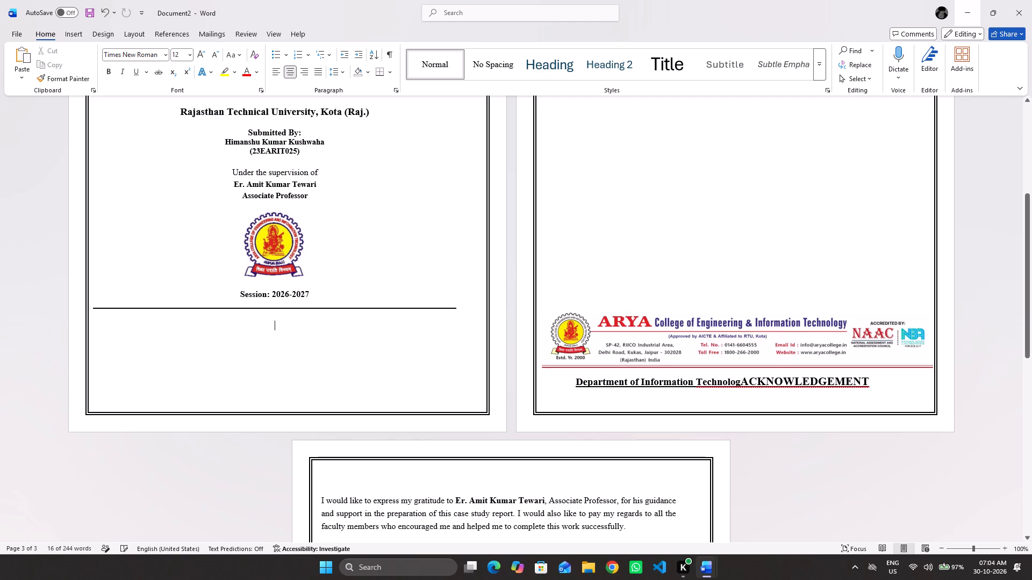
pyautogui.click(686, 283)
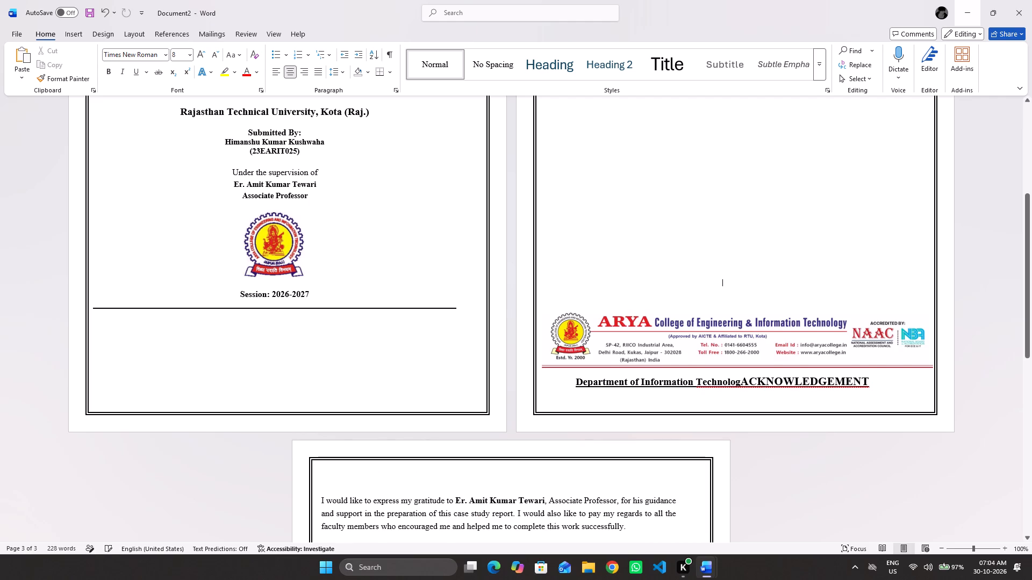
pyautogui.hotkey('ctrl', 'v')
# Move the cover content from the report title through the Session line to the second page, directly before the ARYA COLLEGE OF ENGINEERING & I.T. line.
pyautogui.moveTo(319, 295); pyautogui.dragTo(197, 103)
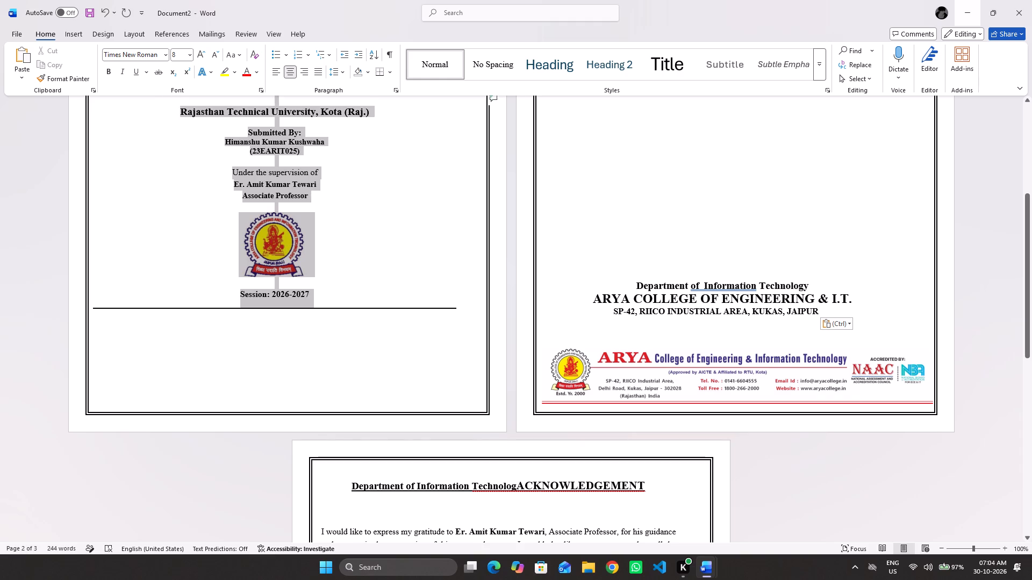
pyautogui.moveTo(197, 103); pyautogui.dragTo(185, 165)
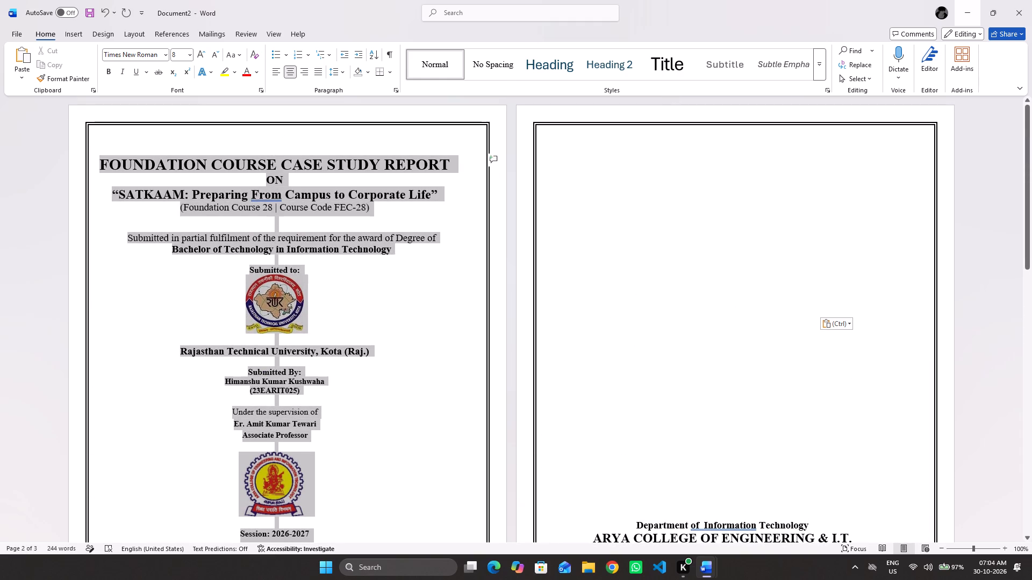
pyautogui.moveTo(185, 165); pyautogui.dragTo(169, 161)
pyautogui.hotkey('ctrl', 'x')
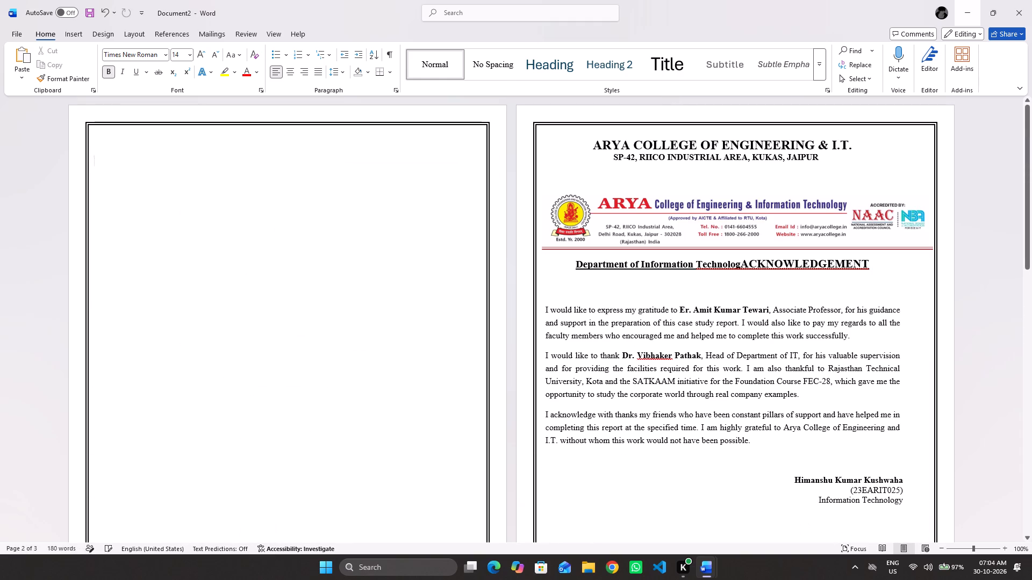
pyautogui.click(587, 136)
pyautogui.hotkey('ctrl', 'v')
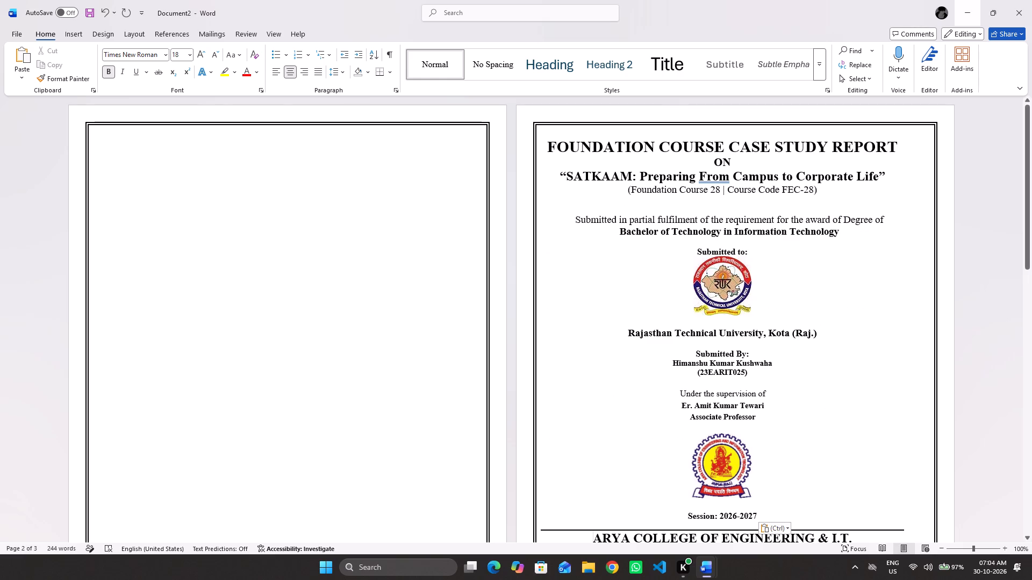
# Undo the move of the cover content, restoring it to the first page and the blank area on the second.
pyautogui.hotkey('ctrl', 'z')
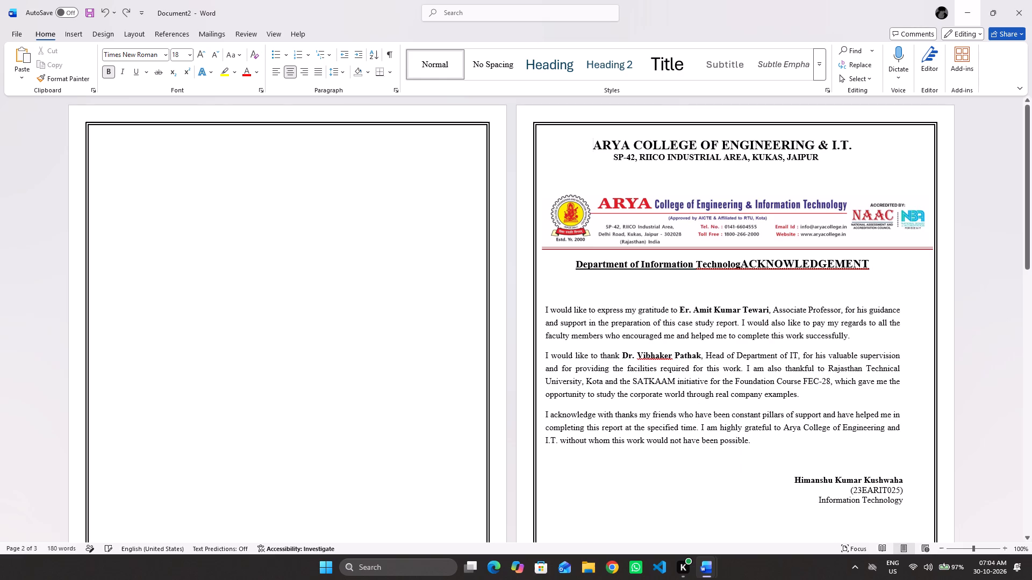
pyautogui.hotkey('ctrl', 'z')
pyautogui.click(398, 306)
# Copy the cover content from the report title through the Associate Professor line into the blank upper area of the second page.
pyautogui.scroll(-2, 398, 306)
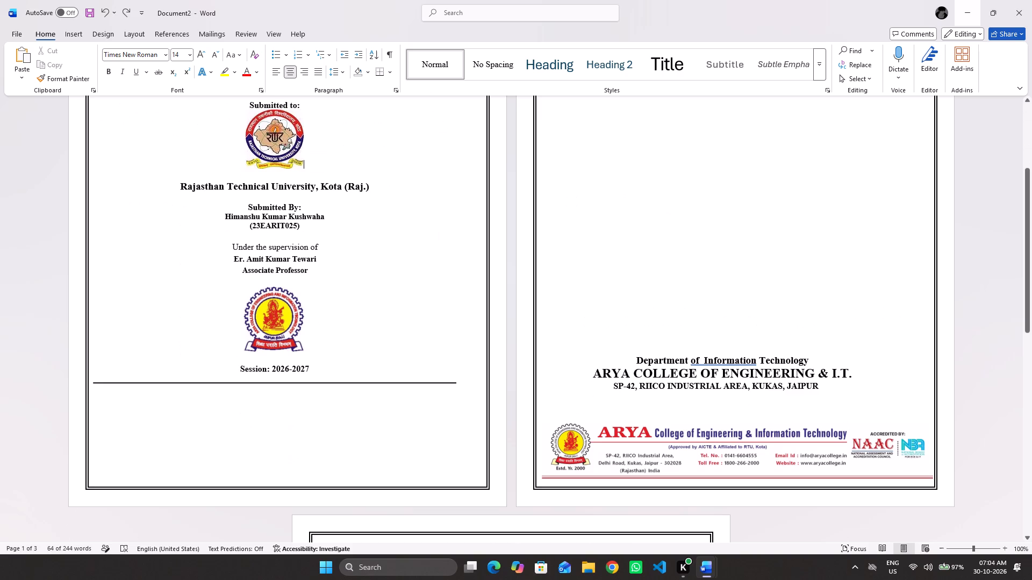
pyautogui.scroll(2, 316, 266)
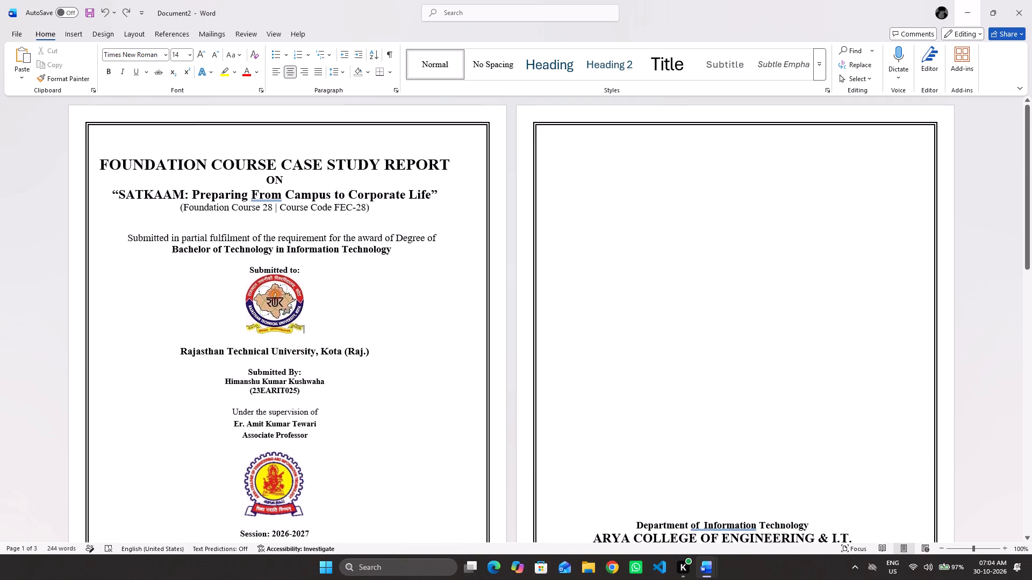
pyautogui.moveTo(100, 162); pyautogui.dragTo(374, 421)
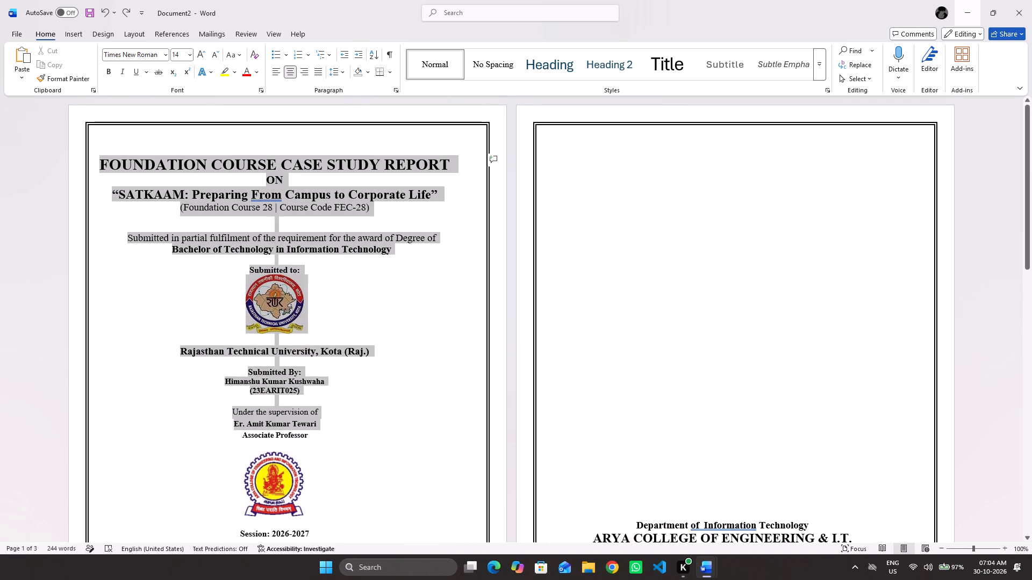
pyautogui.moveTo(374, 421); pyautogui.dragTo(331, 430)
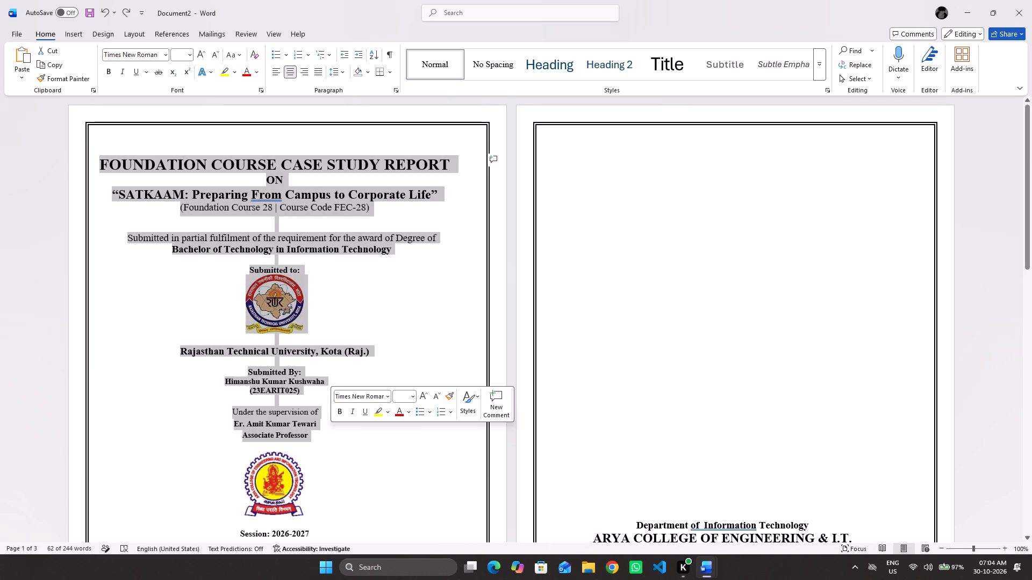
pyautogui.hotkey('ctrl', 'c')
pyautogui.click(698, 191)
pyautogui.hotkey('ctrl', 'v')
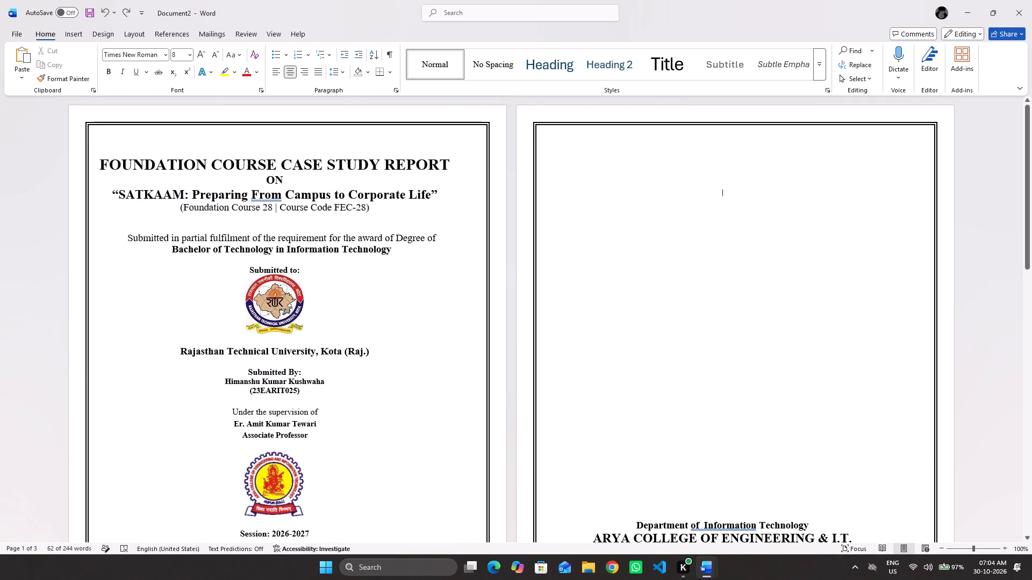
# Copy the college logo from the first page to below the Associate Professor line on the second page.
pyautogui.scroll(-2, 698, 191)
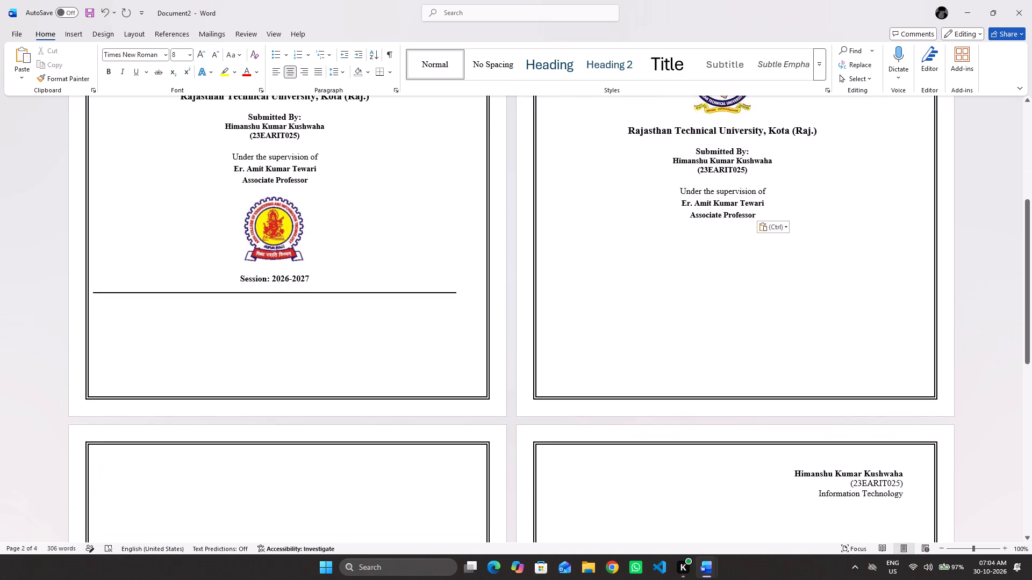
pyautogui.scroll(1, 345, 212)
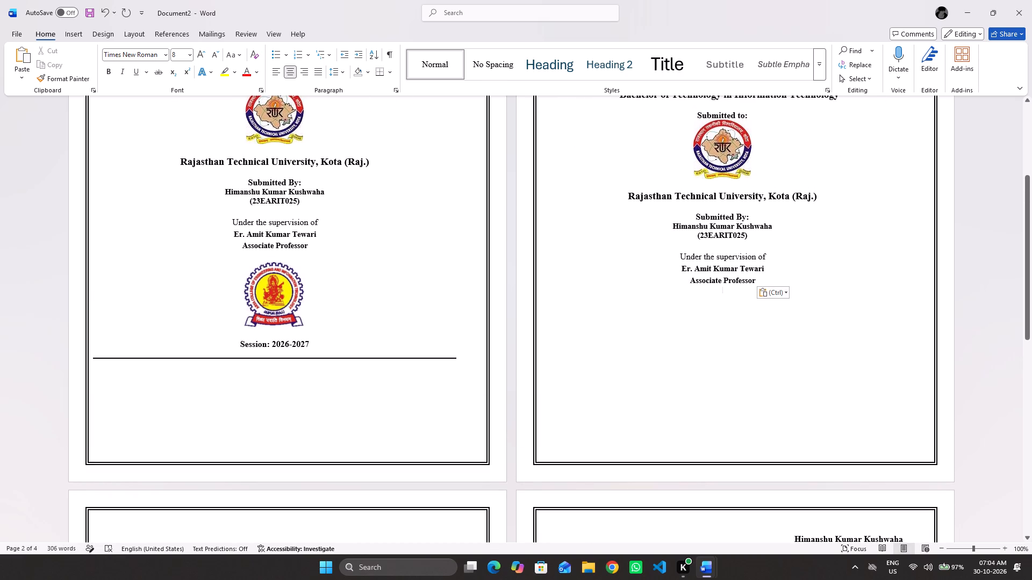
pyautogui.click(257, 276)
pyautogui.hotkey('ctrl', 'c')
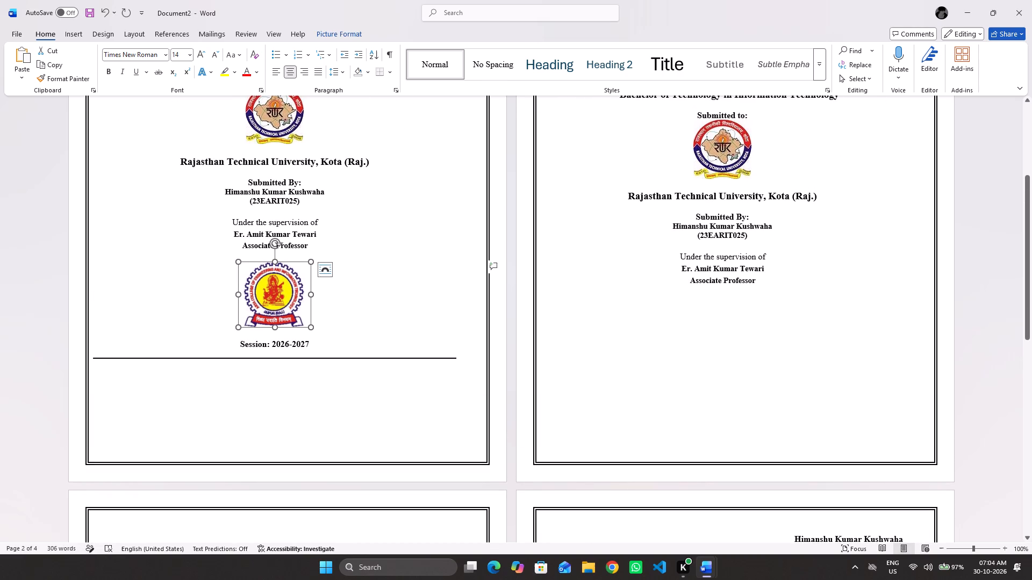
pyautogui.click(717, 306)
pyautogui.hotkey('ctrl', 'v')
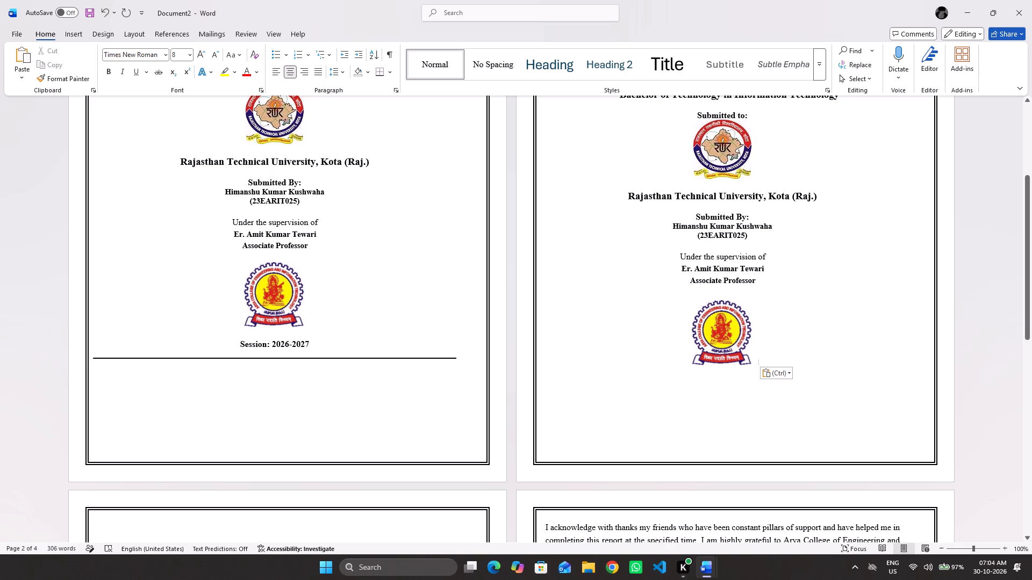
# Select the Session: 2026-2027 text below the college logo on the first page.
pyautogui.moveTo(240, 344); pyautogui.dragTo(310, 342)
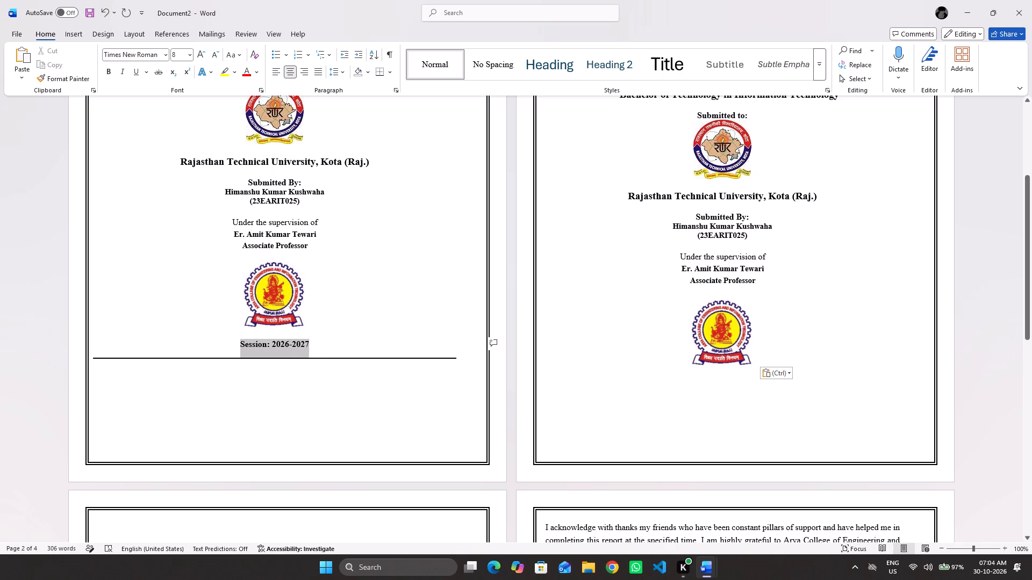
pyautogui.moveTo(310, 342); pyautogui.dragTo(306, 340)
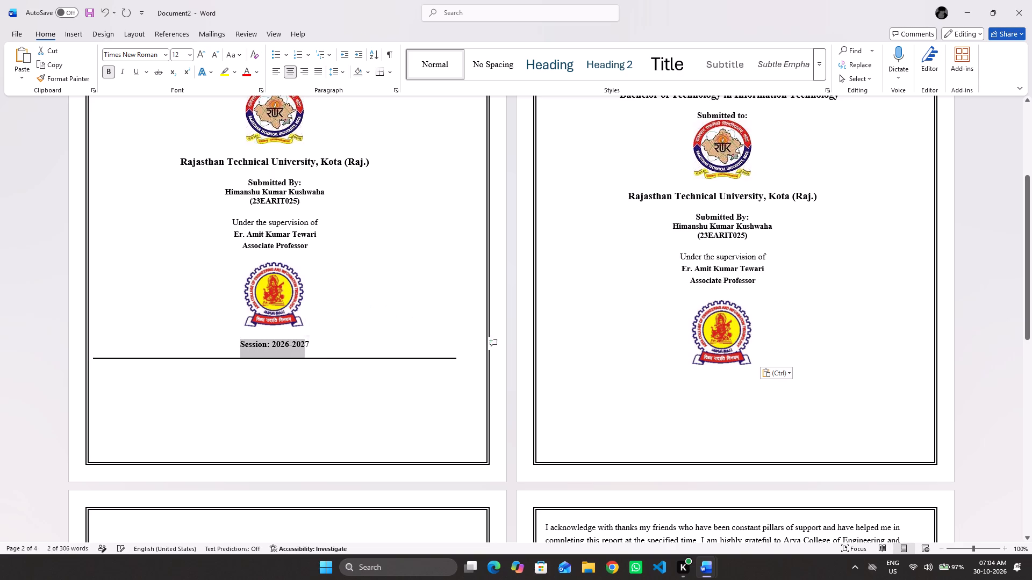
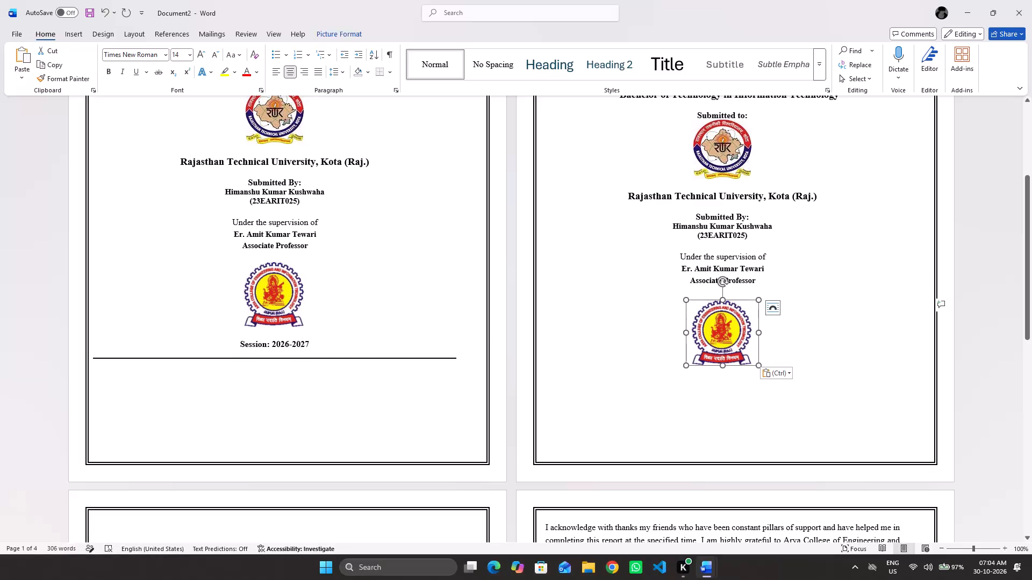
# Add the line "Session: 2026-2027" below the college logo on the second page.
pyautogui.click(787, 362)
pyautogui.press('Return')
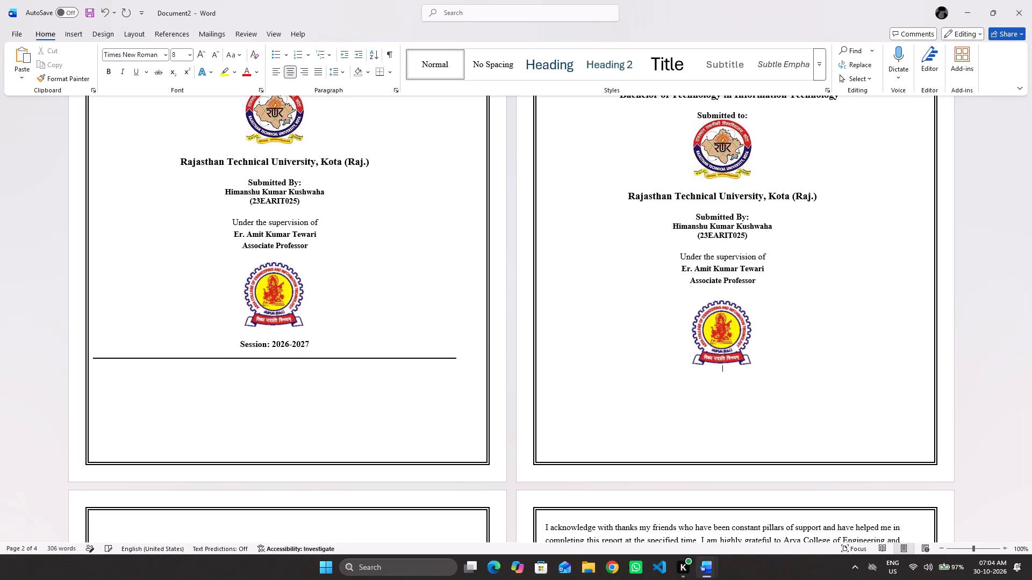
pyautogui.press('Return')
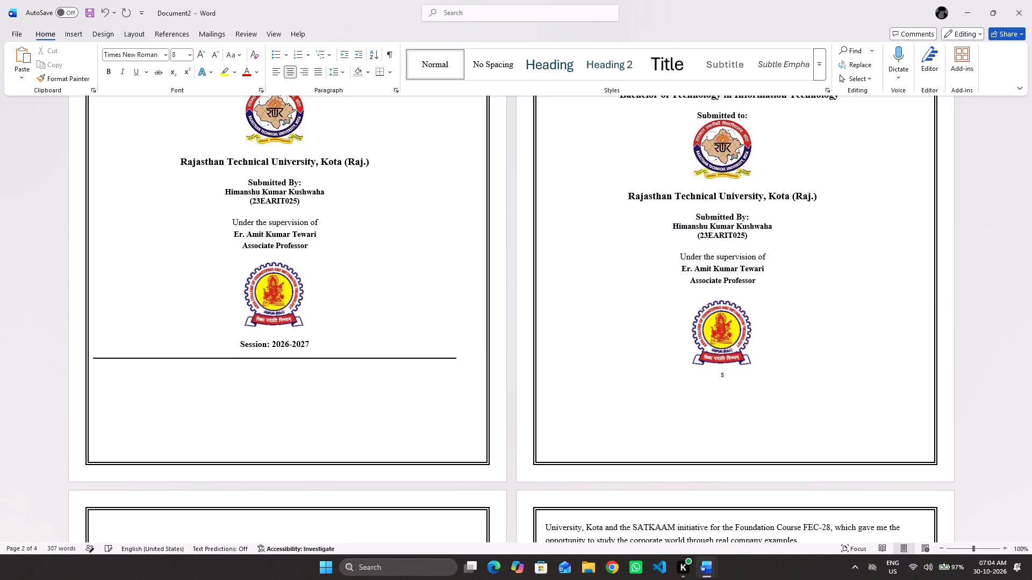
pyautogui.write('essi')
pyautogui.write('on')
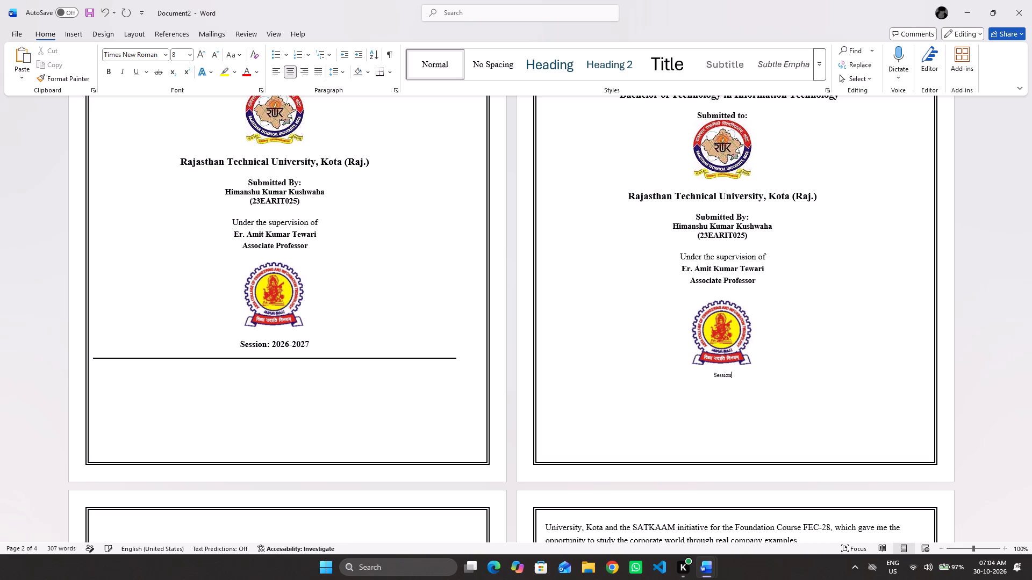
pyautogui.press('space')
pyautogui.press('BackSpace')
pyautogui.hotkey('shift', ':')
pyautogui.press('space')
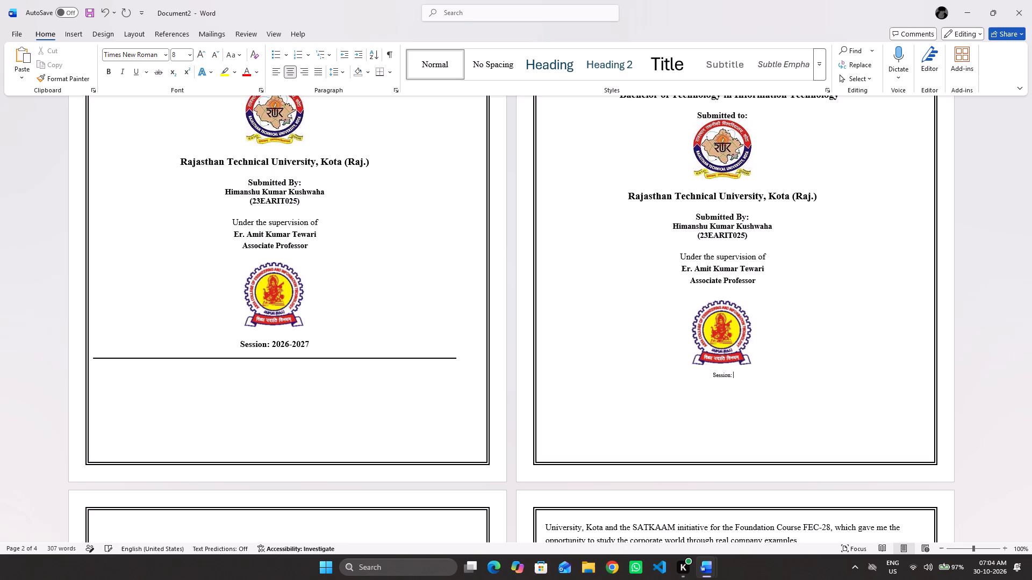
pyautogui.write('2023')
pyautogui.press('BackSpace')
pyautogui.press('6')
pyautogui.write('-2027')
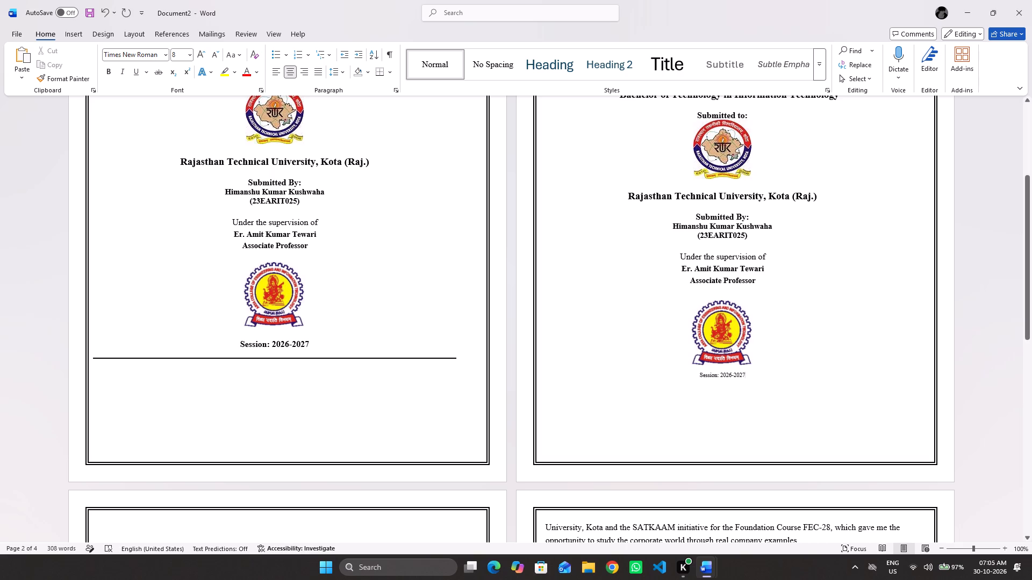
# Delete the original cover content on the first page, from above the report title through the horizontal line below the session text.
pyautogui.scroll(-2, 758, 386)
pyautogui.scroll(1, 758, 386)
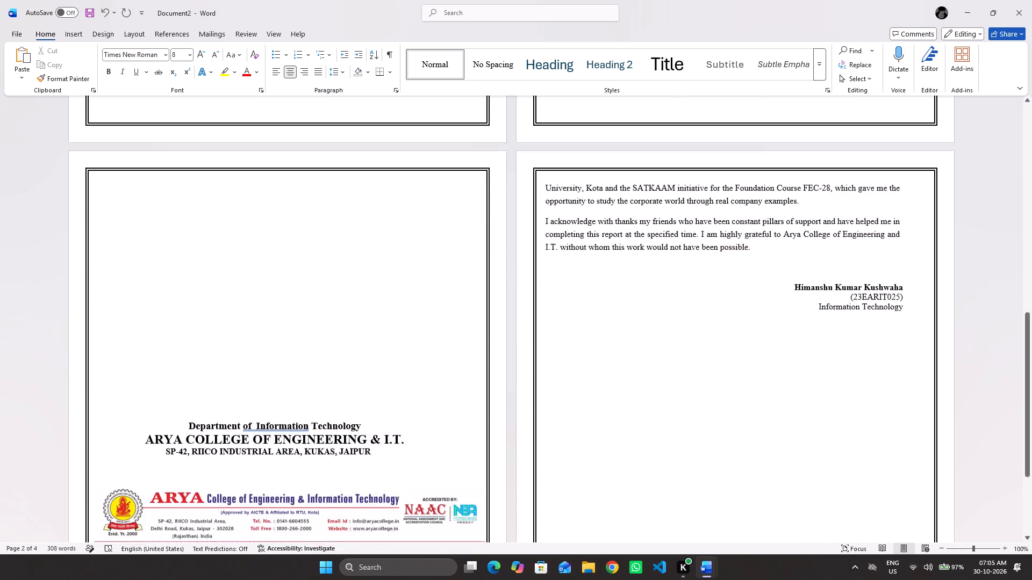
pyautogui.scroll(2, 758, 386)
pyautogui.scroll(-1, 475, 465)
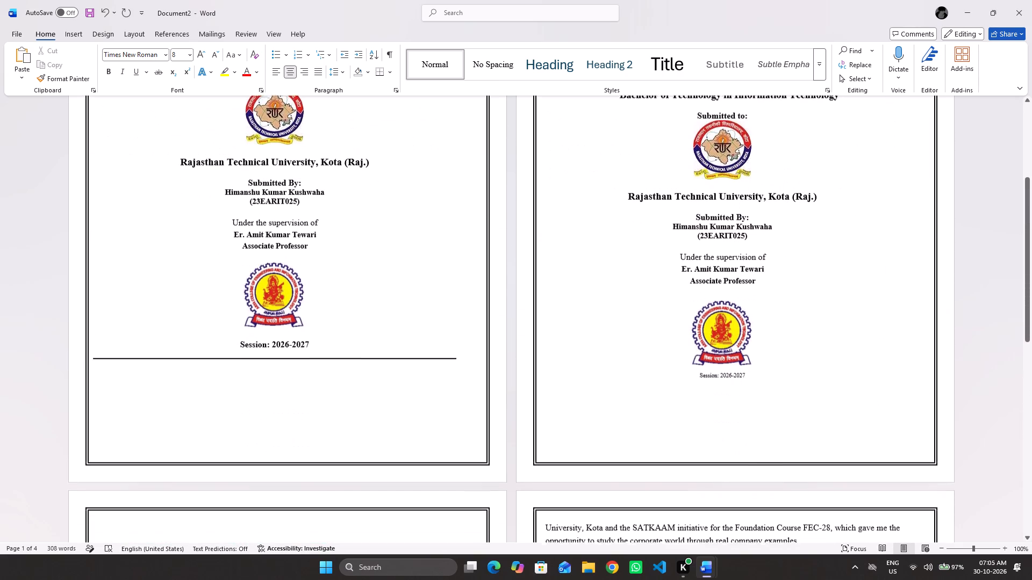
pyautogui.moveTo(241, 336); pyautogui.dragTo(322, 339)
pyautogui.moveTo(318, 366); pyautogui.dragTo(226, 187)
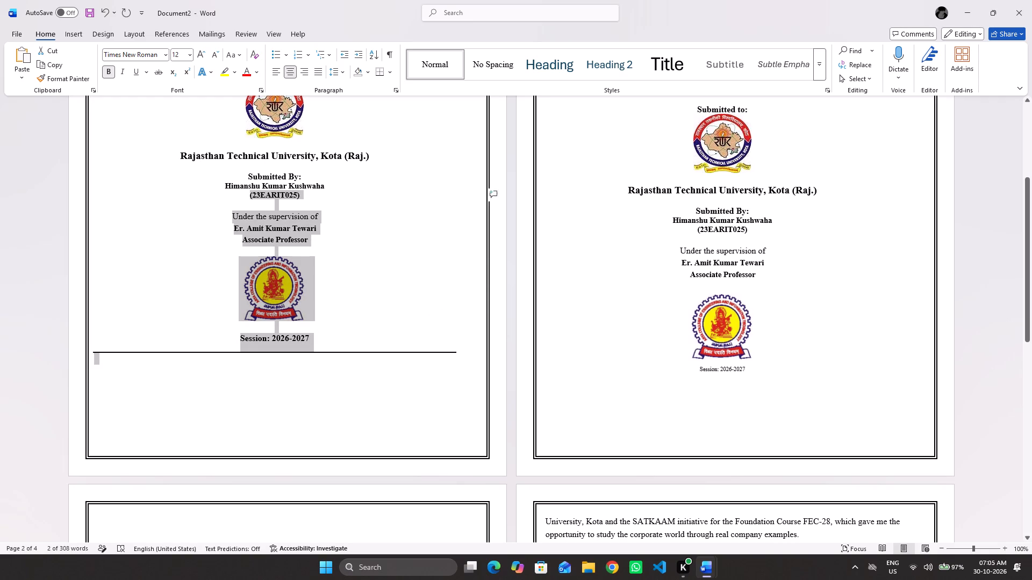
pyautogui.moveTo(226, 187); pyautogui.dragTo(226, 24)
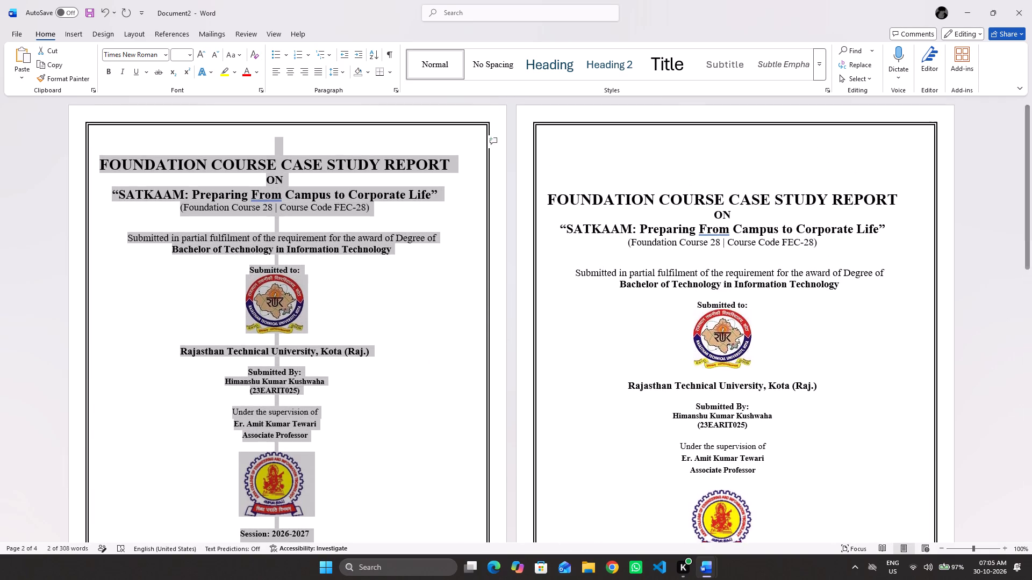
pyautogui.press('BackSpace')
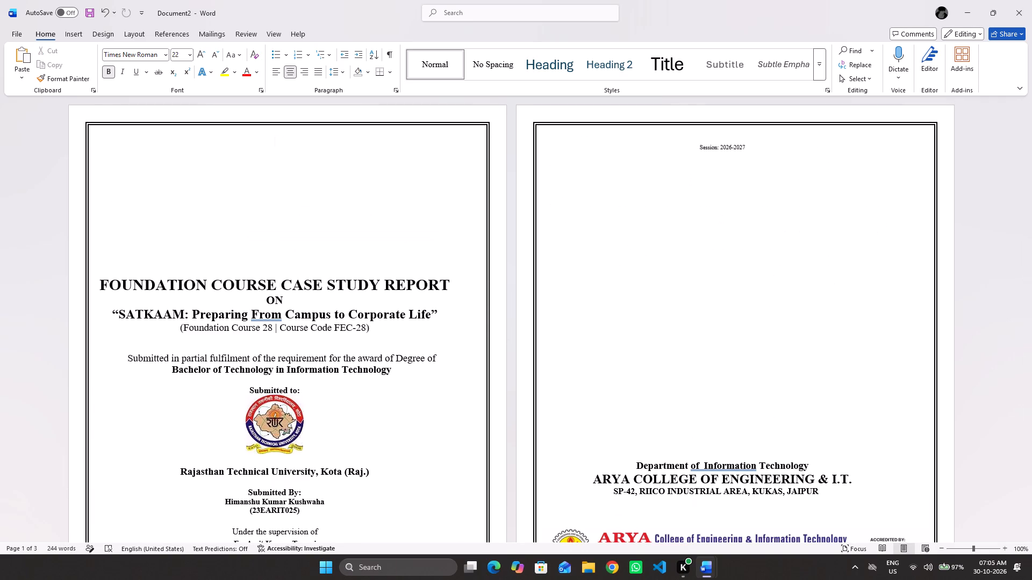
# Remove the blank lines above the FOUNDATION COURSE CASE STUDY REPORT title so it starts at the top of the page.
pyautogui.press('Delete')
pyautogui.press('Delete')
pyautogui.press('Delete')
pyautogui.press('Delete')
pyautogui.press('Delete')
pyautogui.press('Delete')
pyautogui.press('Delete')
pyautogui.press('Delete')
pyautogui.press('Delete')
pyautogui.press('Delete')
pyautogui.press('Delete')
pyautogui.press('Delete')
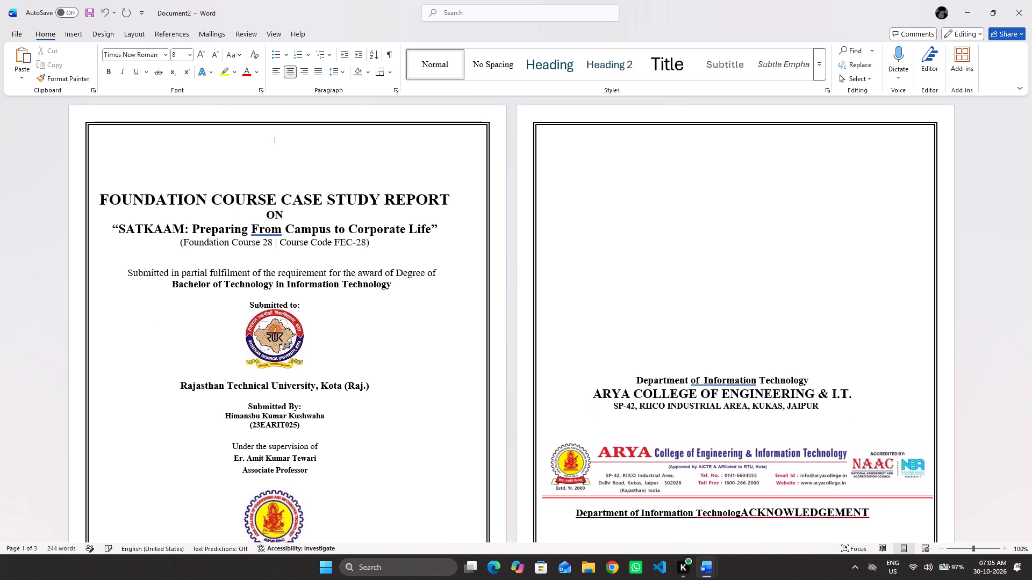
pyautogui.press('Delete')
pyautogui.press('Delete')
pyautogui.press('Delete')
pyautogui.press('Delete')
pyautogui.press('Delete')
pyautogui.press('Delete')
pyautogui.press('Delete')
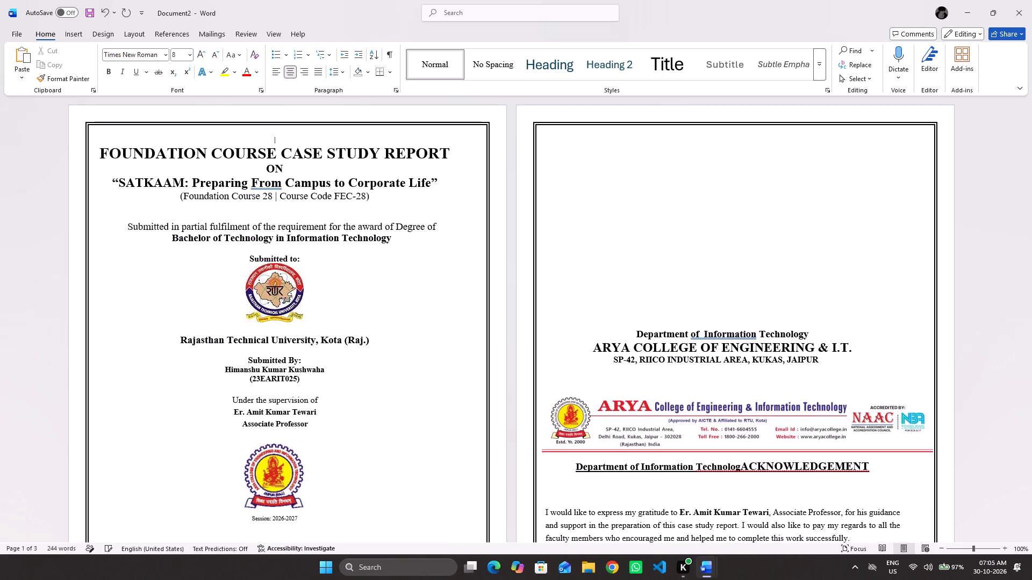
pyautogui.press('Delete')
# Format the Session: 2026-2027 line below the college logo as 12 pt bold.
pyautogui.scroll(-1, 266, 135)
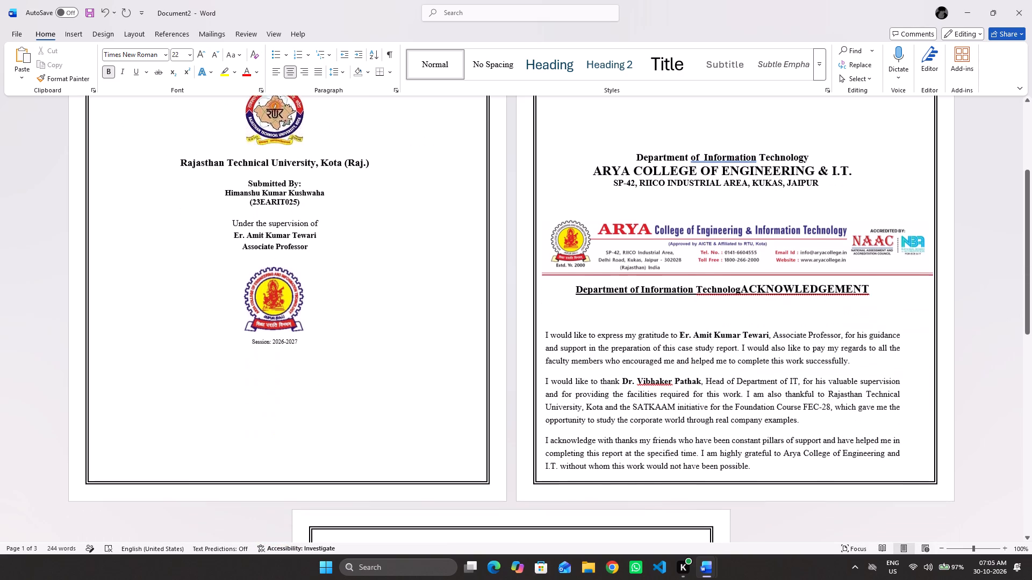
pyautogui.moveTo(308, 340); pyautogui.dragTo(254, 339)
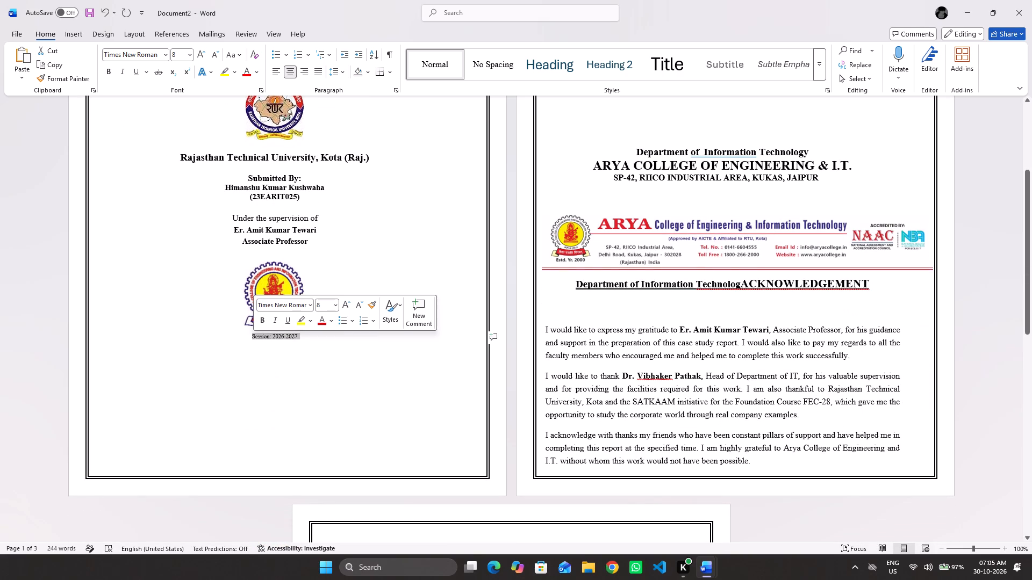
pyautogui.click(335, 302)
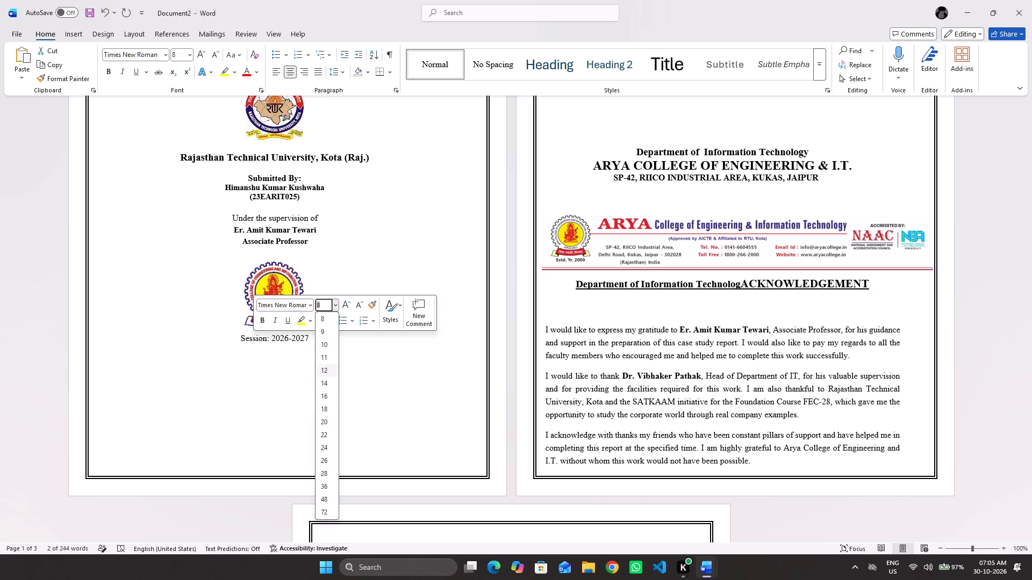
pyautogui.click(326, 366)
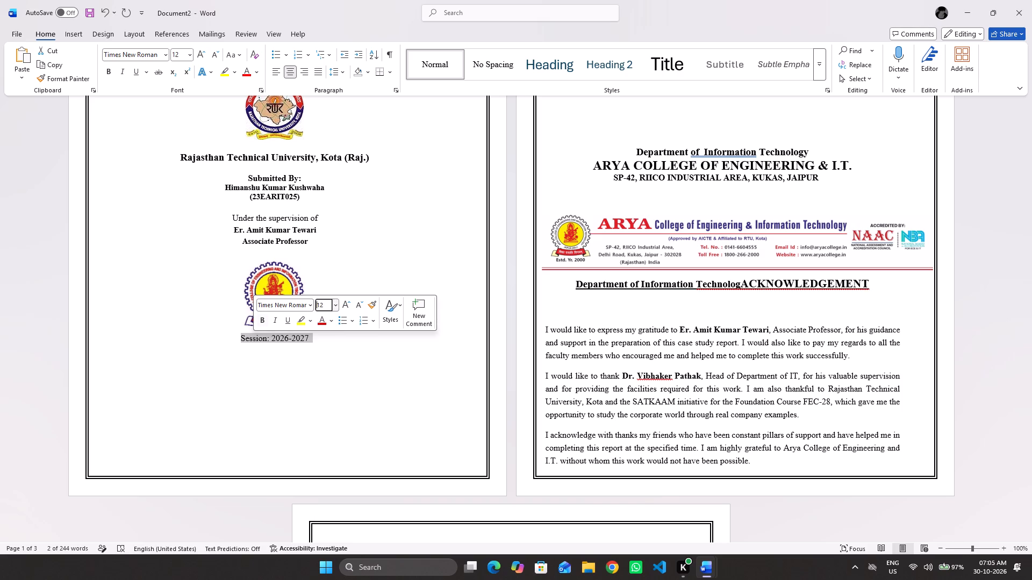
pyautogui.click(258, 321)
pyautogui.click(329, 343)
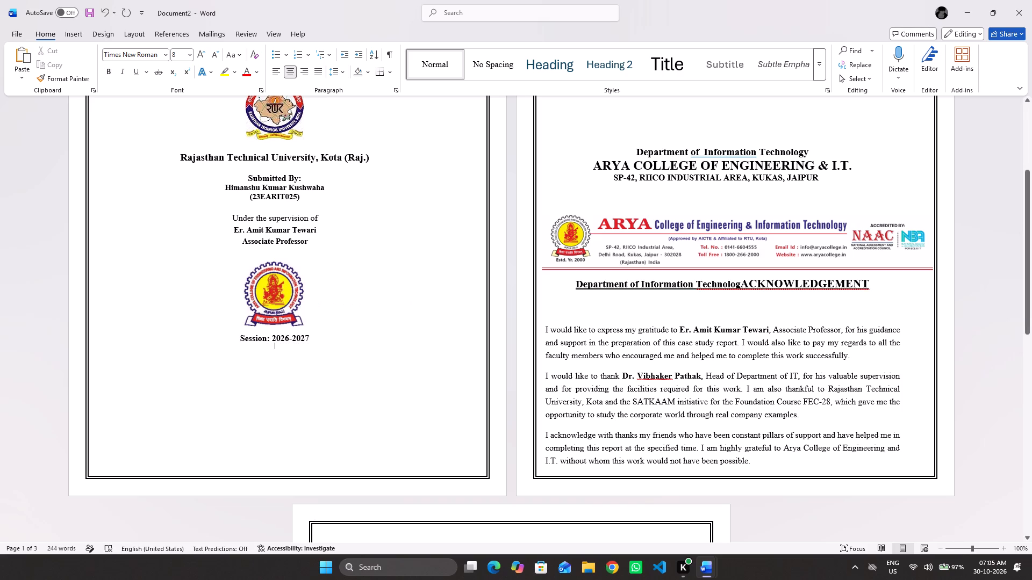
# Delete blank lines below the Session line to bring the Department of Information Technology and college address block onto the cover page.
pyautogui.press('Delete')
pyautogui.press('Delete')
pyautogui.press('Delete')
pyautogui.press('Delete')
pyautogui.press('Delete')
pyautogui.press('Delete')
pyautogui.press('Delete')
pyautogui.press('Delete')
pyautogui.press('Delete')
pyautogui.press('Delete')
pyautogui.press('Delete')
pyautogui.press('Delete')
pyautogui.press('Delete')
pyautogui.press('Delete')
pyautogui.press('Delete')
pyautogui.press('Delete')
pyautogui.press('Delete')
pyautogui.press('Delete')
pyautogui.press('Delete')
pyautogui.press('Delete')
pyautogui.press('Delete')
pyautogui.press('Delete')
pyautogui.press('Delete')
pyautogui.press('Delete')
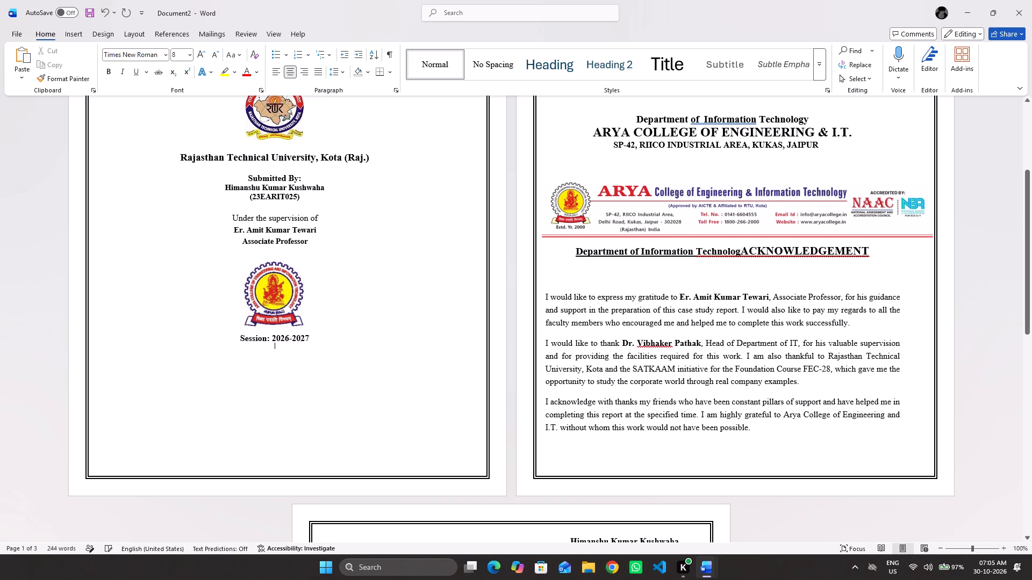
pyautogui.press('Delete')
pyautogui.press('Delete')
pyautogui.press('Delete')
pyautogui.press('Delete')
pyautogui.press('Delete')
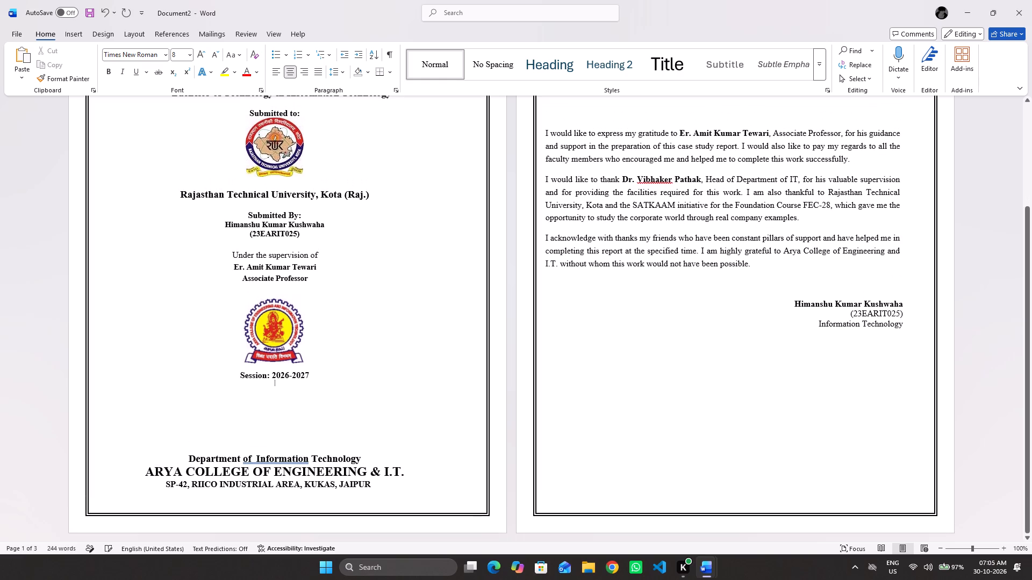
pyautogui.press('Delete')
pyautogui.press('Delete')
pyautogui.press('Delete')
pyautogui.press('Delete')
pyautogui.press('Delete')
pyautogui.press('Delete')
pyautogui.press('Delete')
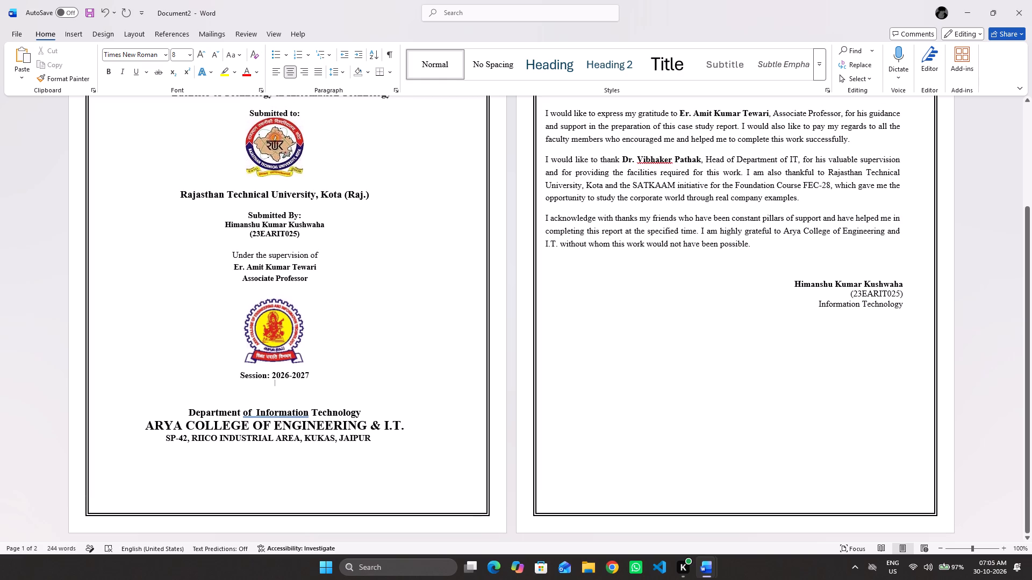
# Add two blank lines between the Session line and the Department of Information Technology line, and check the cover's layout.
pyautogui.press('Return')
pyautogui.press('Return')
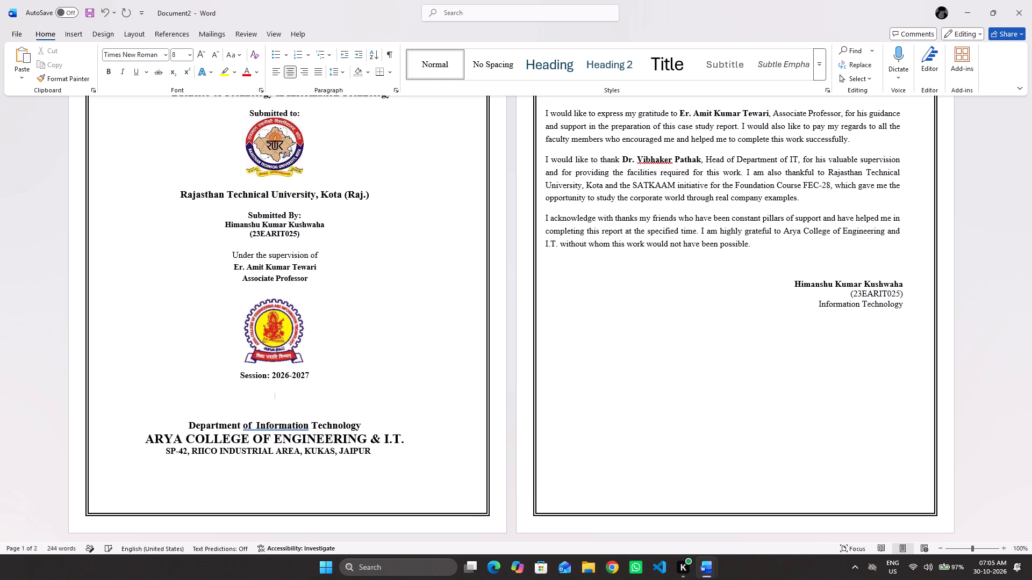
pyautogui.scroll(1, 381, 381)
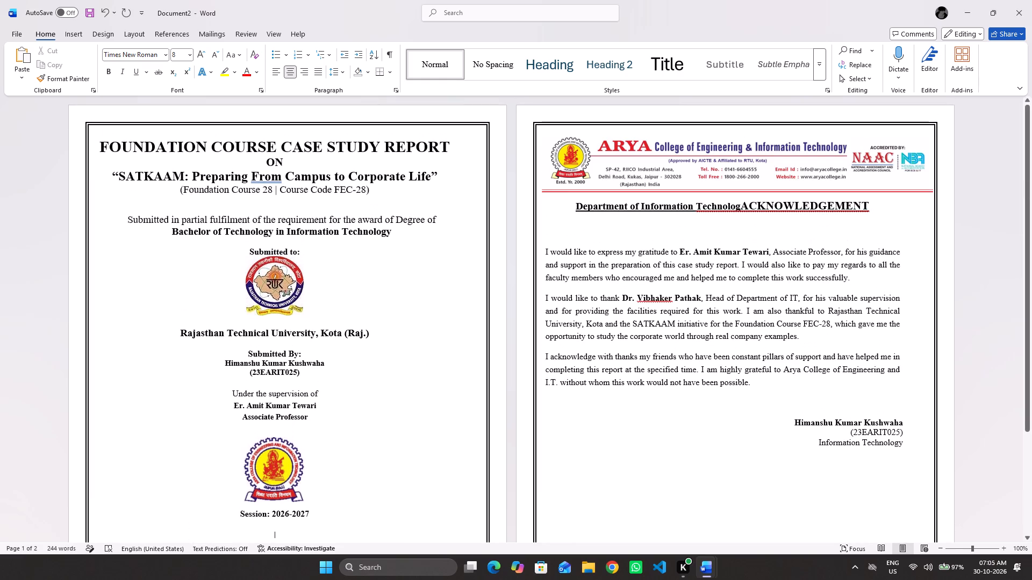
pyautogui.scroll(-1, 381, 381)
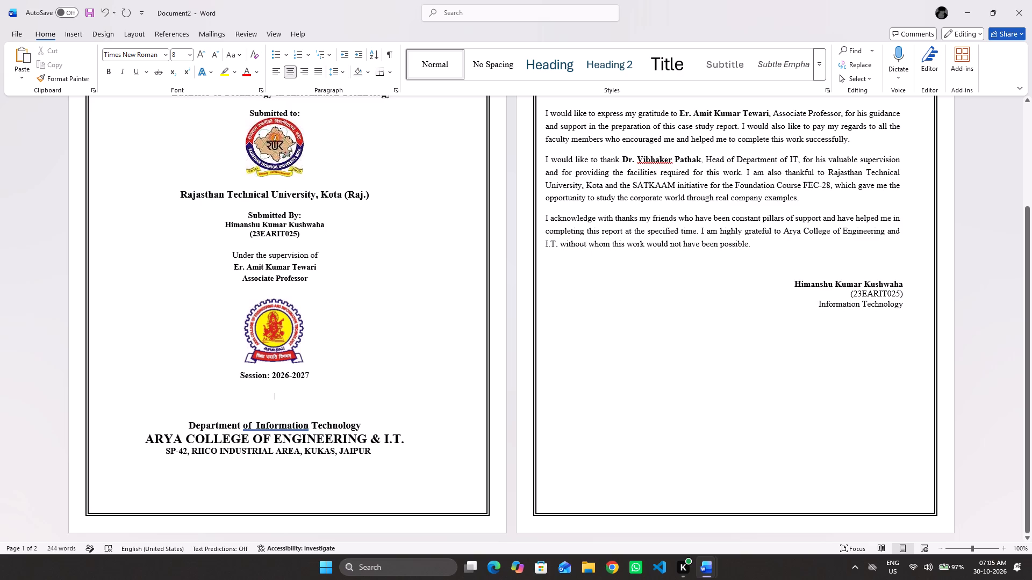
# Set the blank line between the college logo and the Session line to 12 pt.
pyautogui.click(311, 365)
pyautogui.click(187, 55)
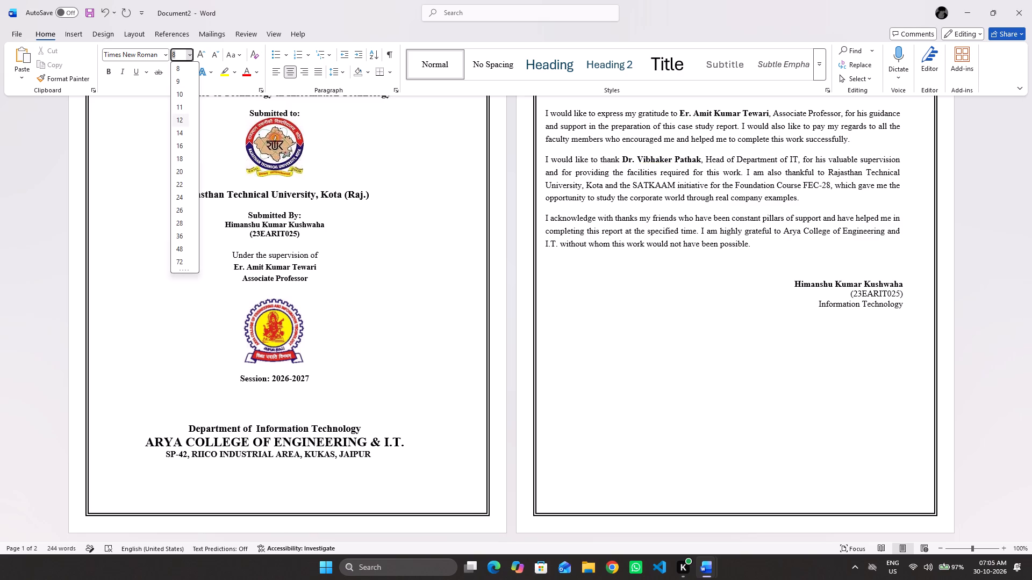
pyautogui.click(184, 123)
# Remove all remaining blank lines between the Session: 2026-2027 line and the Department of Information Technology line.
pyautogui.click(276, 398)
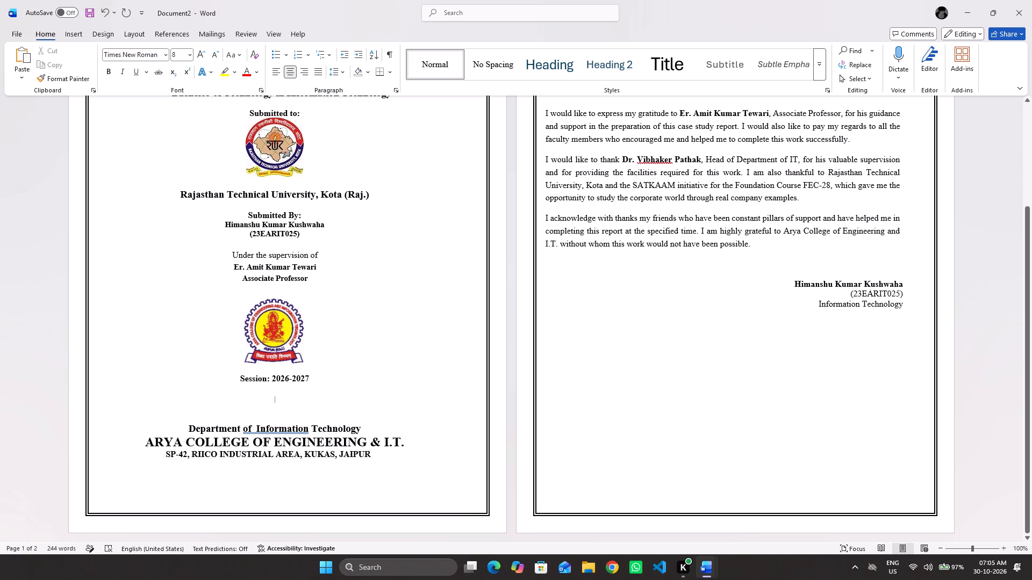
pyautogui.click(276, 398)
pyautogui.press('Delete')
pyautogui.press('Delete')
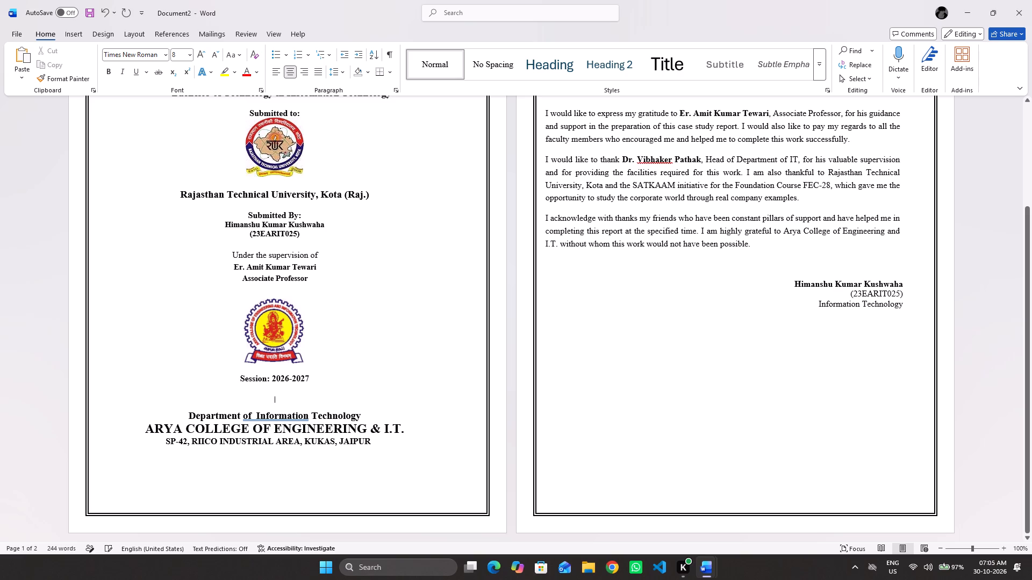
pyautogui.press('Delete')
pyautogui.press('BackSpace')
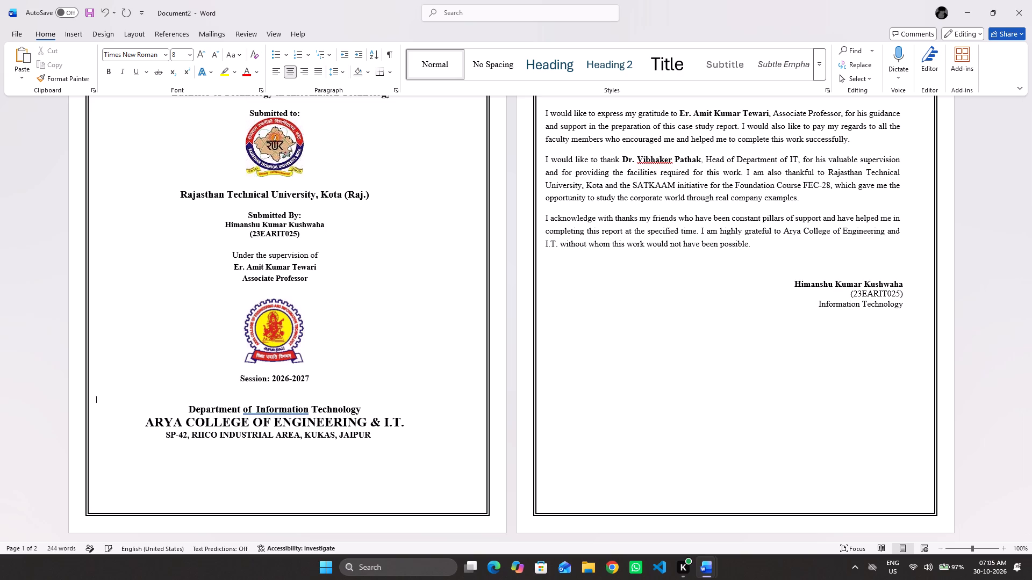
pyautogui.press('BackSpace')
pyautogui.press('BackSpace')
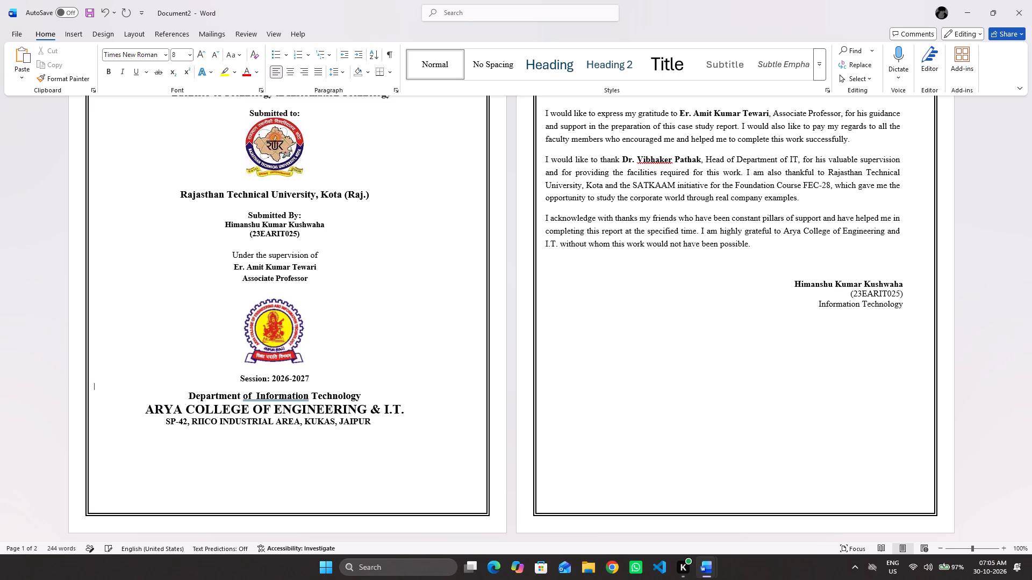
pyautogui.press('BackSpace')
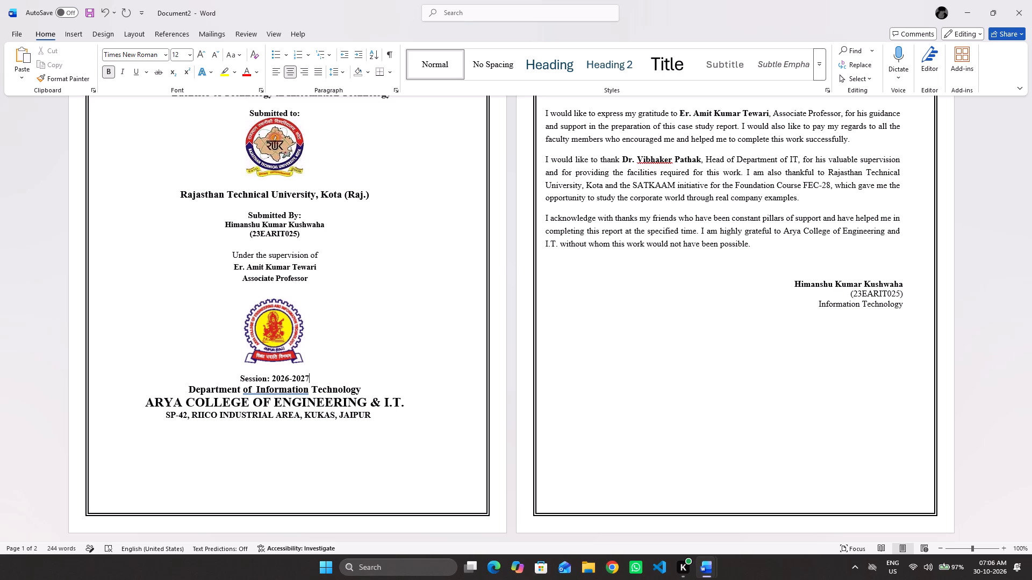
# Insert three 12 pt blank lines between the Session: 2026-2027 line and the Department of Information Technology line, and check the cover's layout.
pyautogui.click(189, 55)
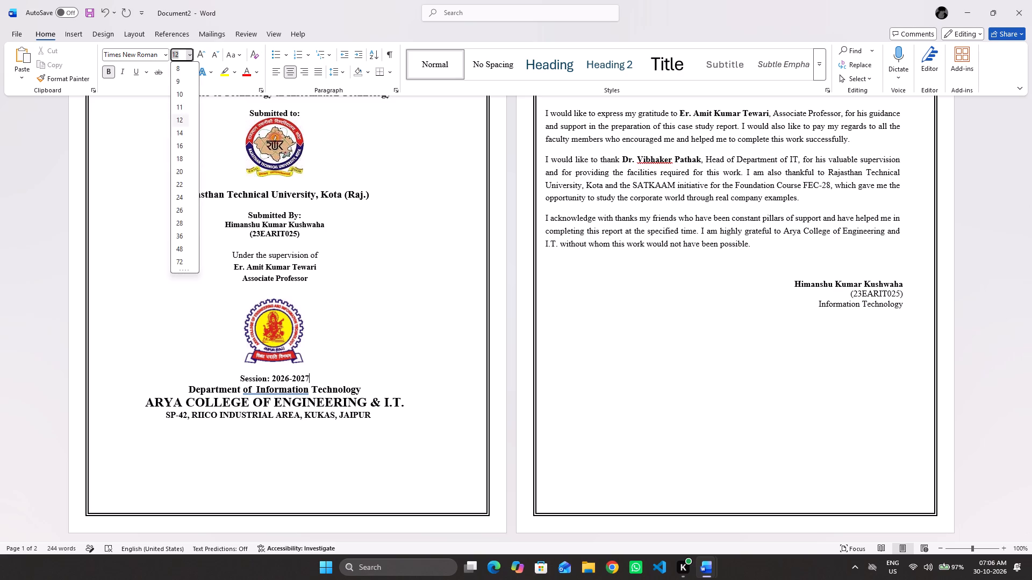
pyautogui.press('Return')
pyautogui.press('Return')
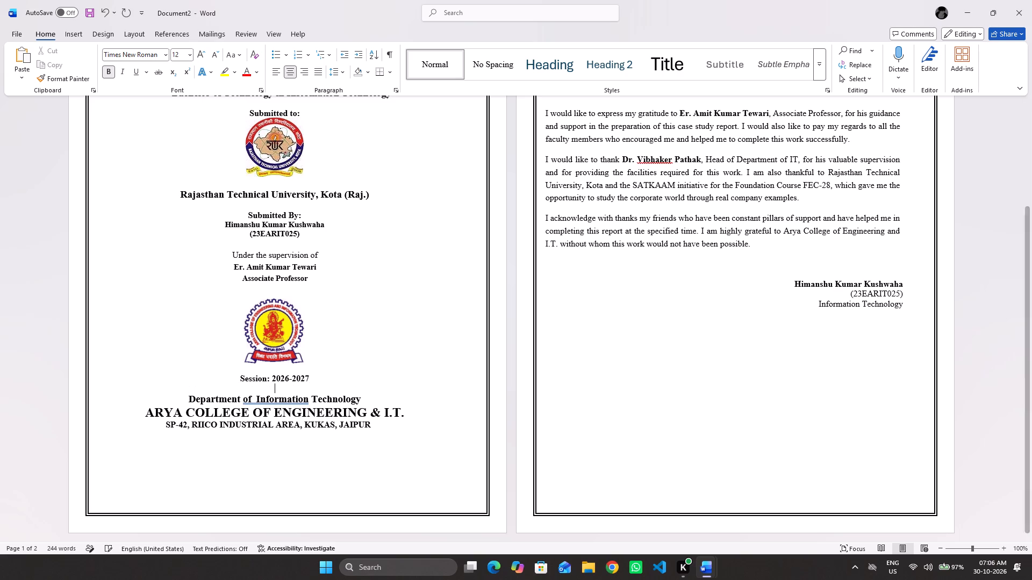
pyautogui.press('Return')
pyautogui.press('Return')
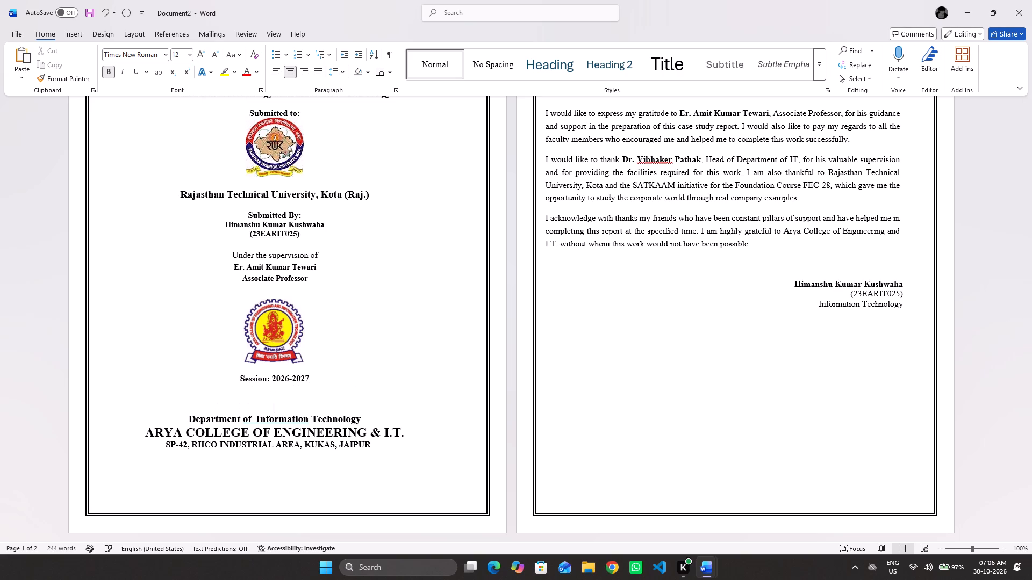
pyautogui.scroll(1, 325, 171)
pyautogui.scroll(-2, 328, 342)
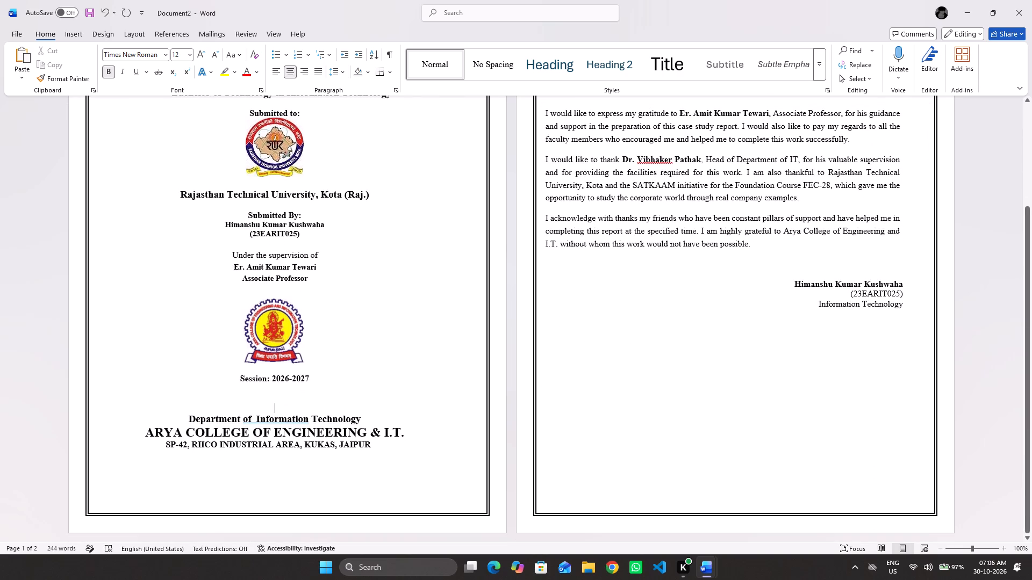
# Add one blank line directly below the college logo, above the Session line.
pyautogui.click(332, 323)
pyautogui.press('Return')
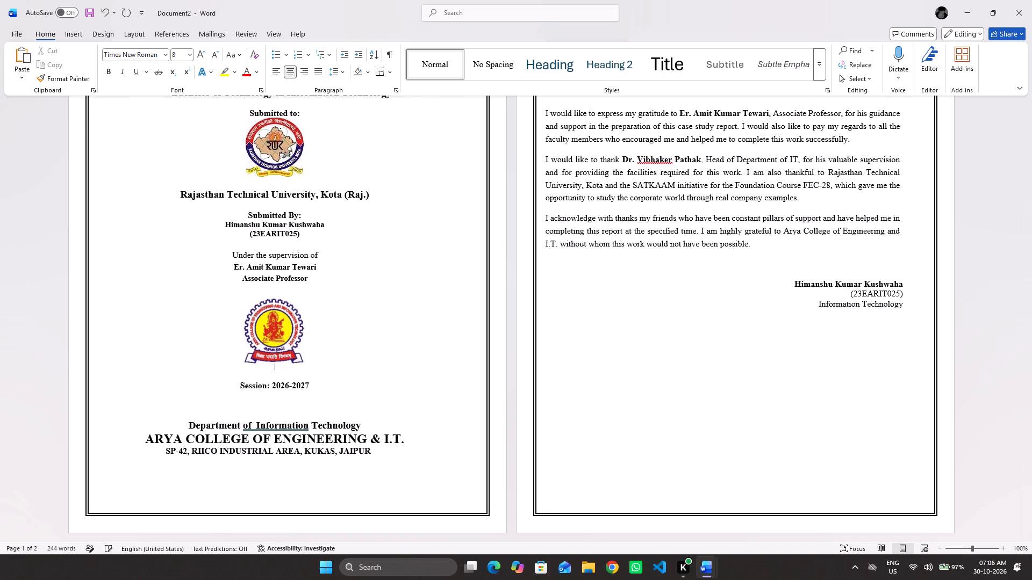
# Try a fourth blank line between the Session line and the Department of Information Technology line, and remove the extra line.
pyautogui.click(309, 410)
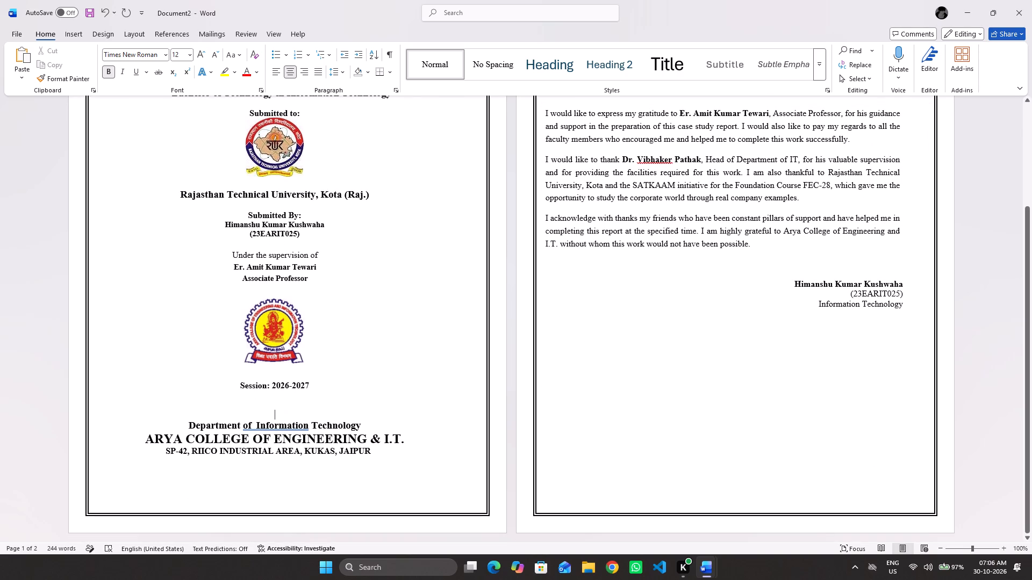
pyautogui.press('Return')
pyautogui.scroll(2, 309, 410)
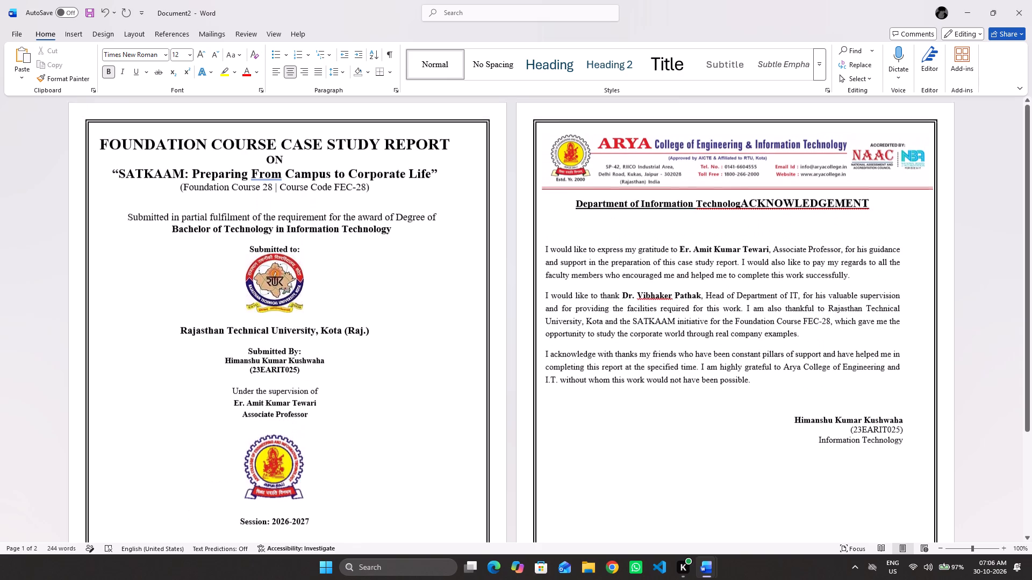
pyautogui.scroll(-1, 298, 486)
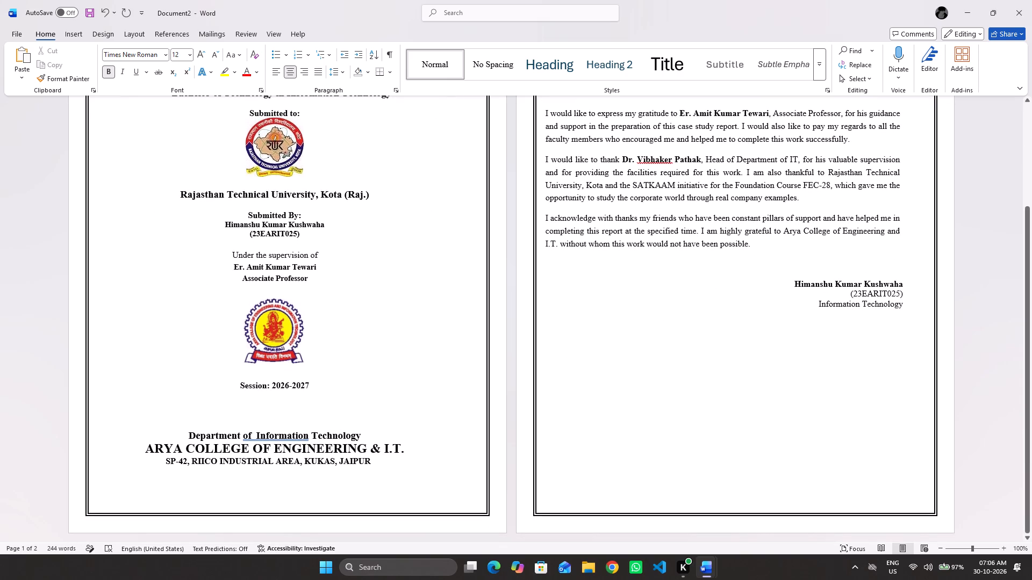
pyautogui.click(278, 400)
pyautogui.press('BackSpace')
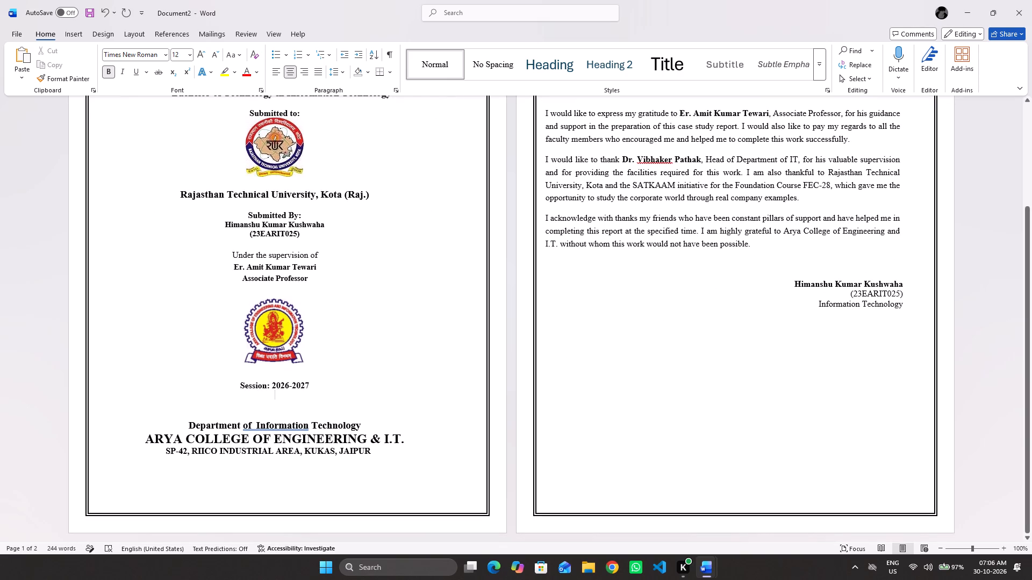
# Set the blank line between the Associate Professor line and the college logo to 20 pt.
pyautogui.click(272, 373)
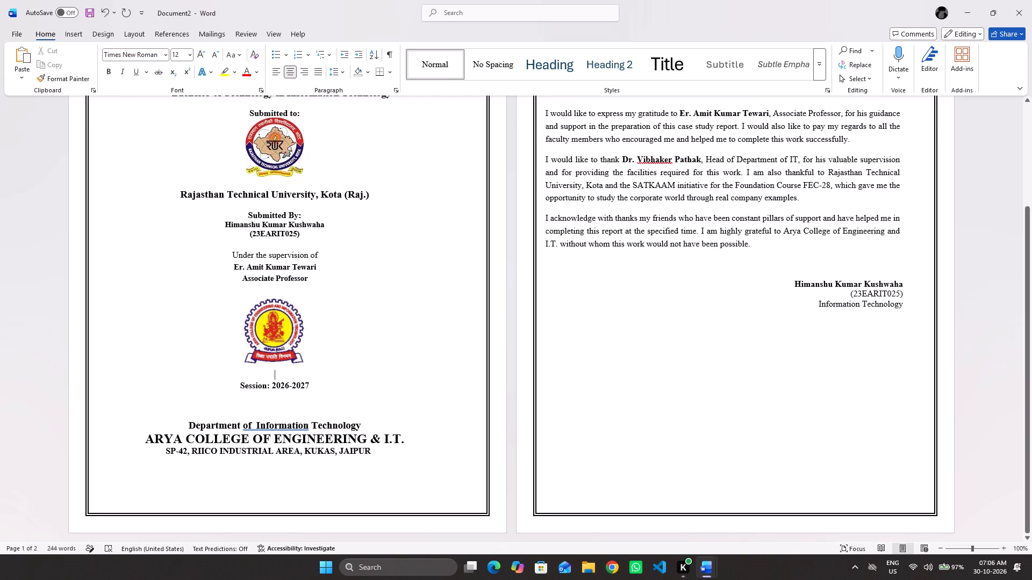
pyautogui.click(281, 289)
pyautogui.click(192, 56)
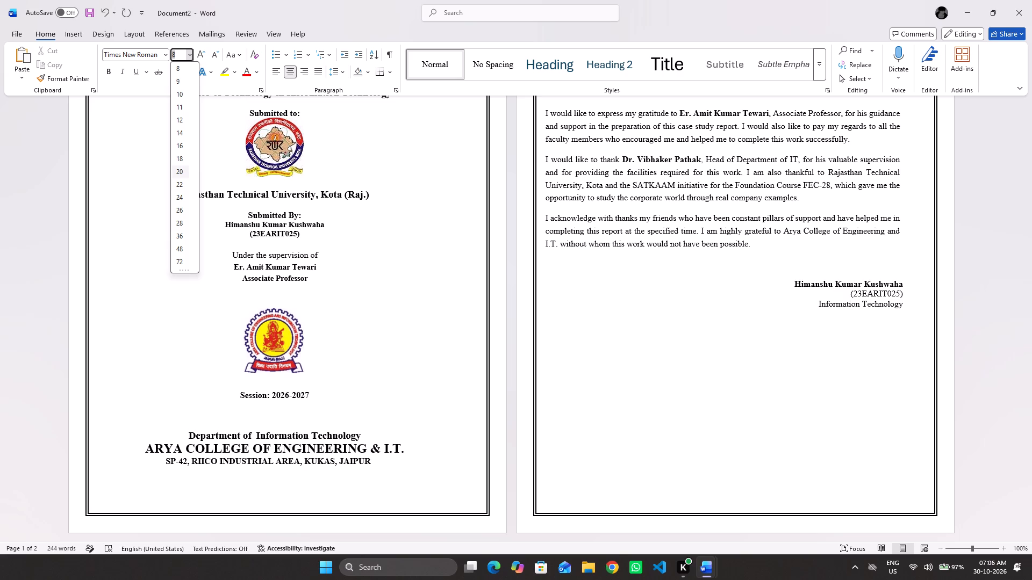
pyautogui.click(181, 170)
# Enlarge the college logo above the Session line slightly, keeping its proportions.
pyautogui.click(286, 351)
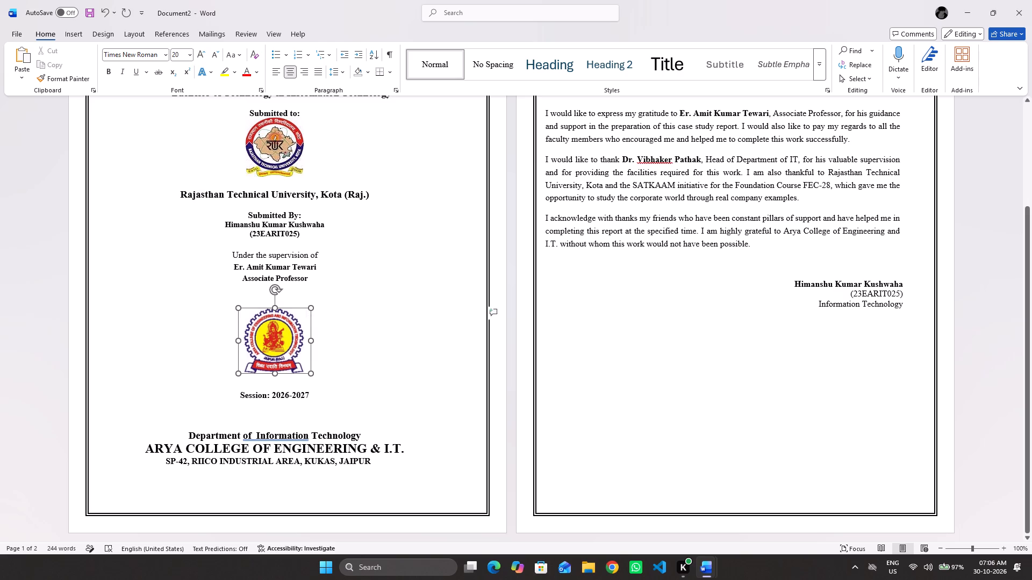
pyautogui.moveTo(312, 375); pyautogui.dragTo(317, 378)
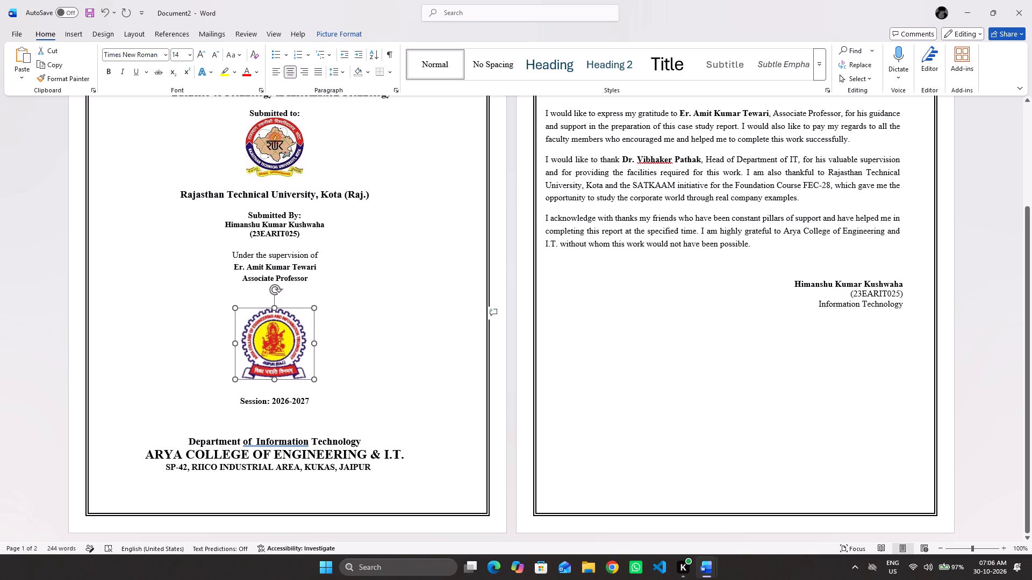
pyautogui.moveTo(317, 378); pyautogui.dragTo(323, 382)
pyautogui.click(361, 311)
# Set the blank line between the university logo and the Rajasthan Technical University, Kota (Raj.) line to 20 pt.
pyautogui.scroll(1, 361, 311)
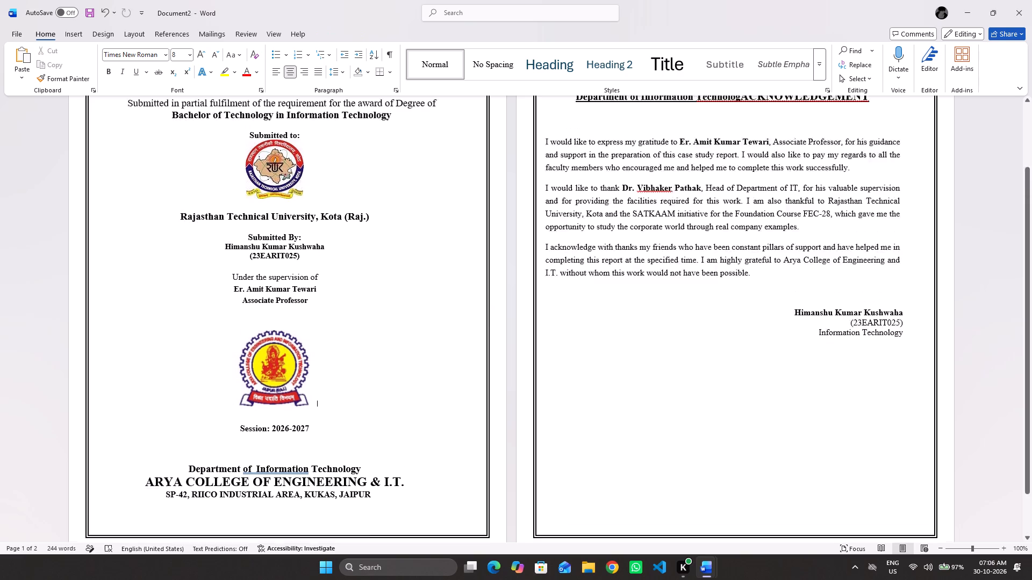
pyautogui.scroll(1, 361, 311)
pyautogui.click(218, 270)
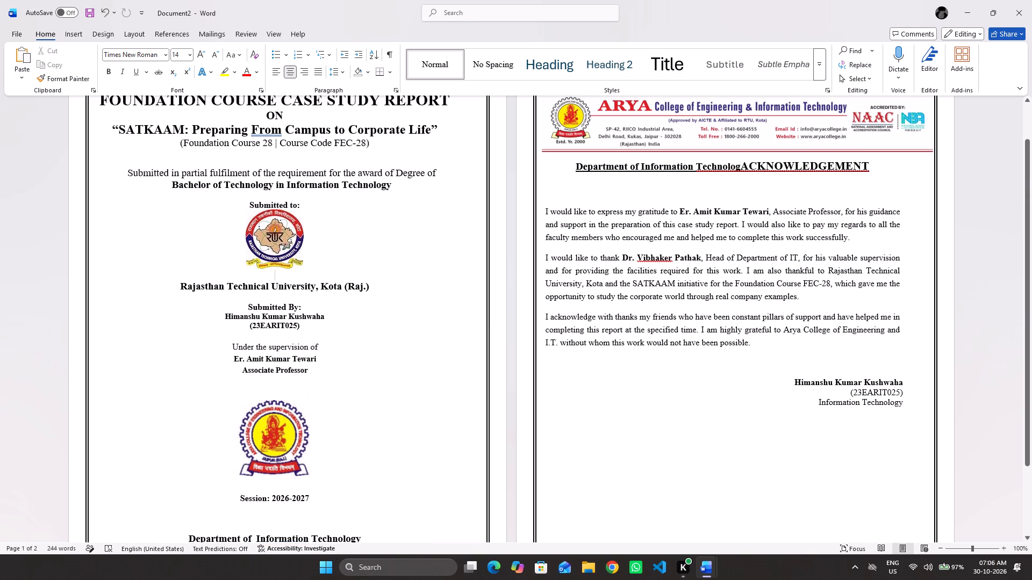
pyautogui.click(280, 390)
pyautogui.click(293, 270)
pyautogui.click(192, 56)
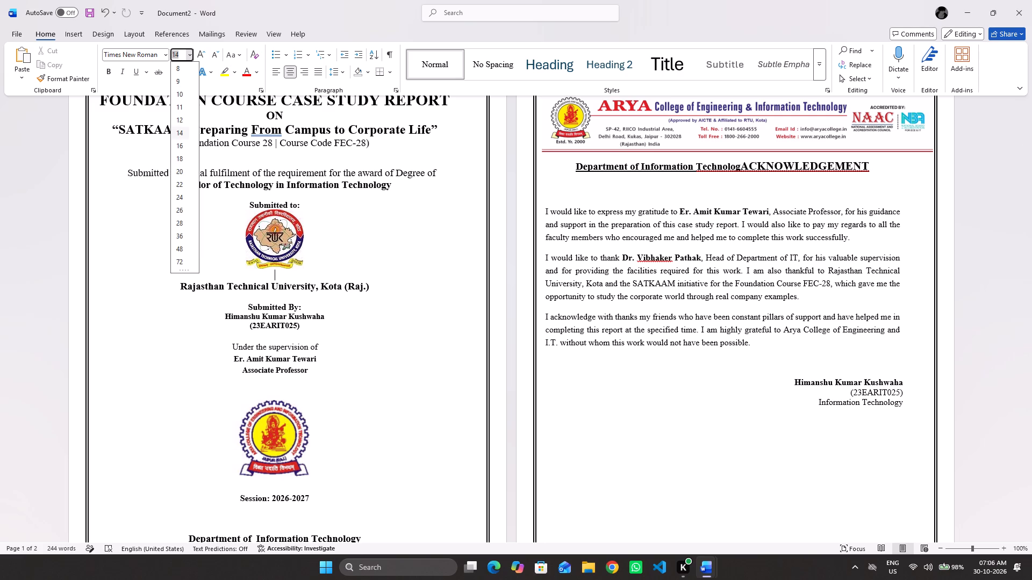
pyautogui.click(181, 165)
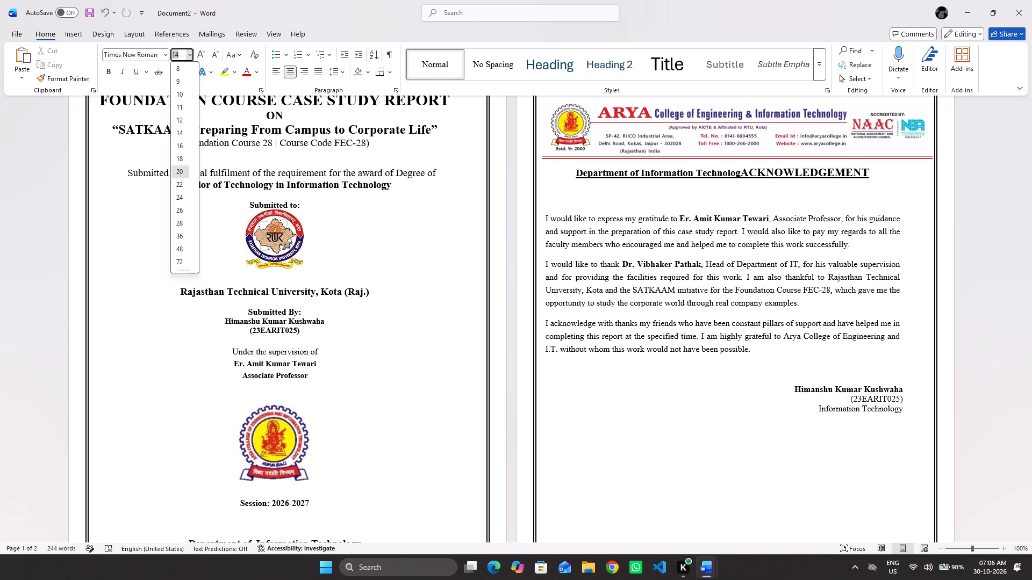
pyautogui.click(313, 240)
# Enlarge the university logo under Submitted to: to about the college logo's width, and check the cover's layout.
pyautogui.scroll(-2, 313, 240)
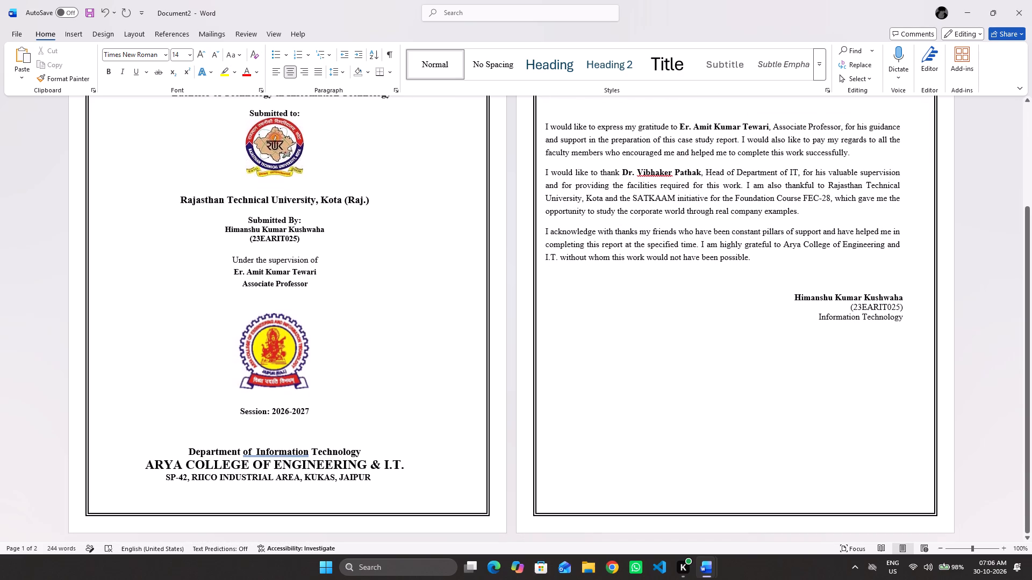
pyautogui.click(291, 160)
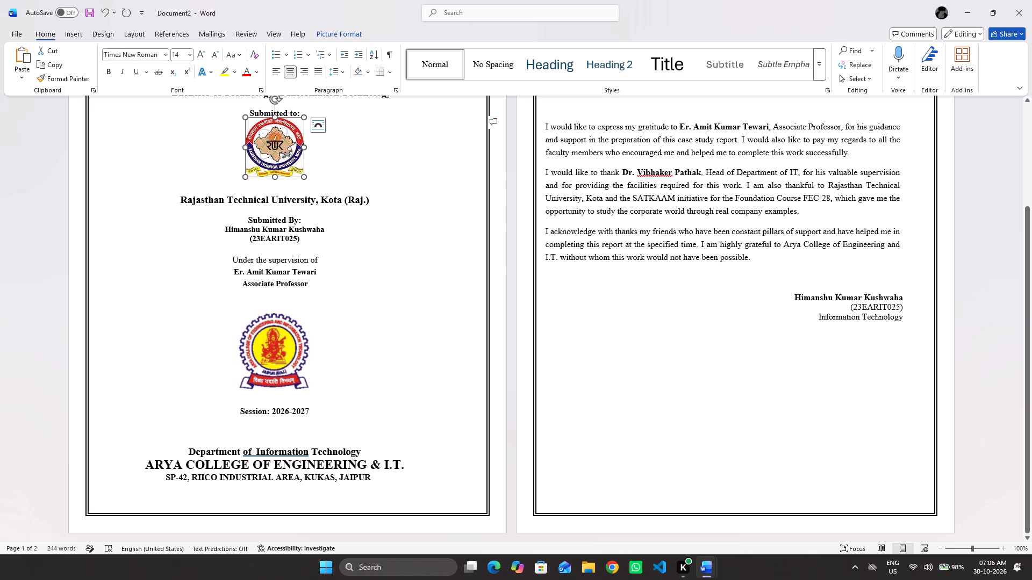
pyautogui.moveTo(305, 179); pyautogui.dragTo(311, 189)
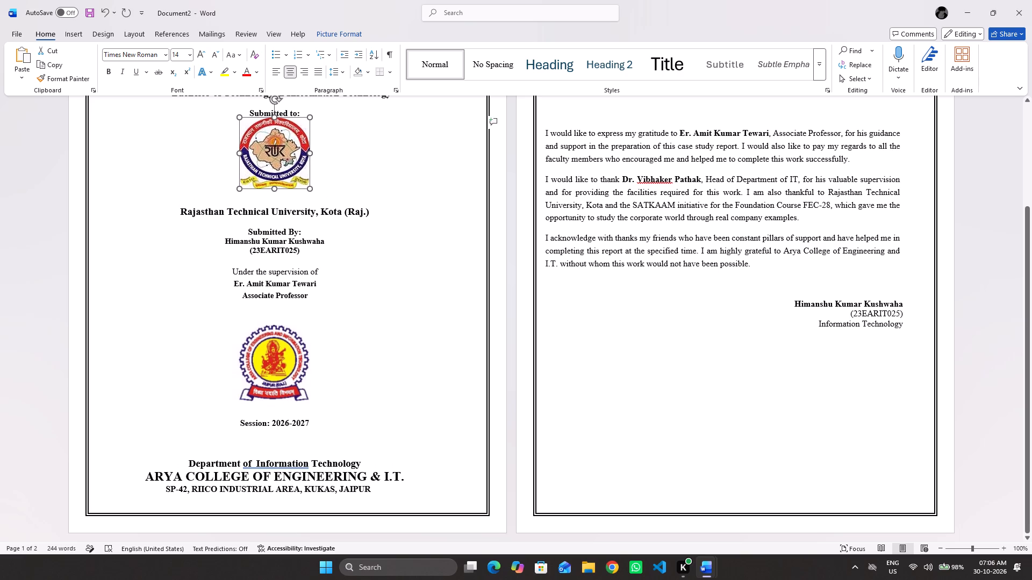
pyautogui.click(351, 177)
pyautogui.scroll(1, 351, 177)
pyautogui.scroll(-2, 351, 177)
# Delete one blank line between the Session line and the Department of Information Technology line, and check the cover's layout.
pyautogui.click(274, 444)
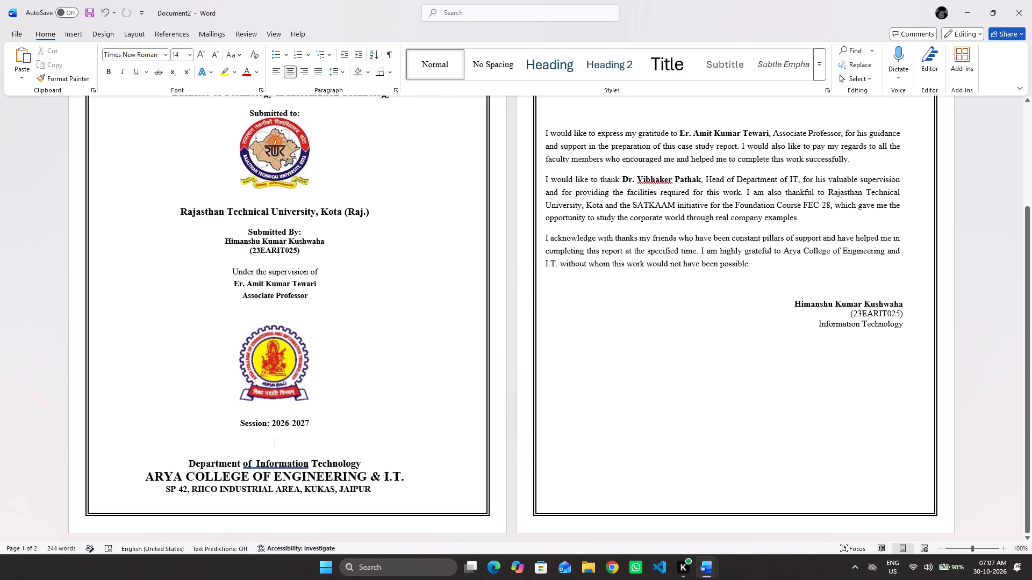
pyautogui.press('Delete')
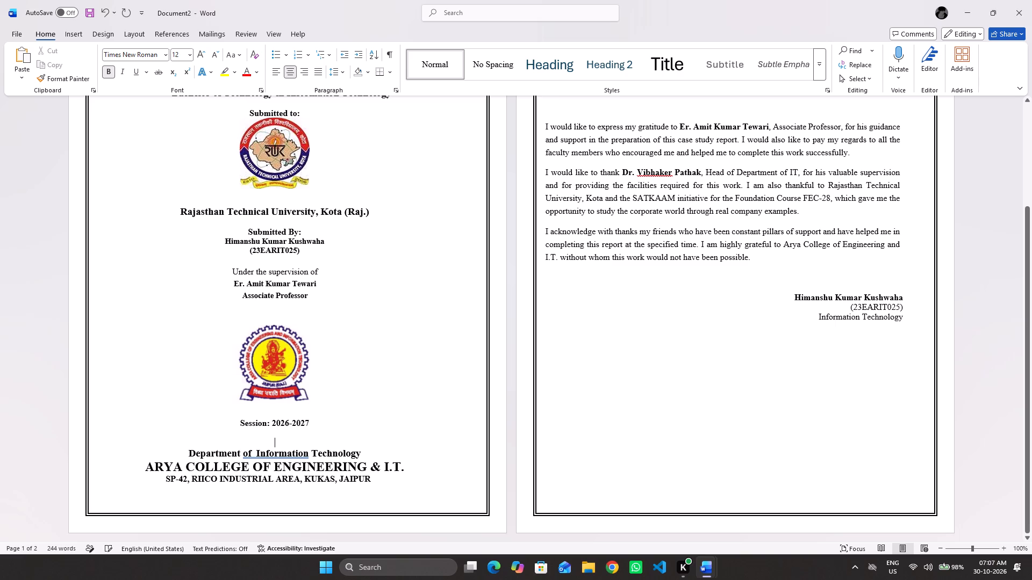
pyautogui.scroll(1, 274, 444)
pyautogui.scroll(-1, 274, 444)
# Set the blank line between the college logo and the Session line to 12 pt.
pyautogui.click(279, 308)
pyautogui.click(279, 308)
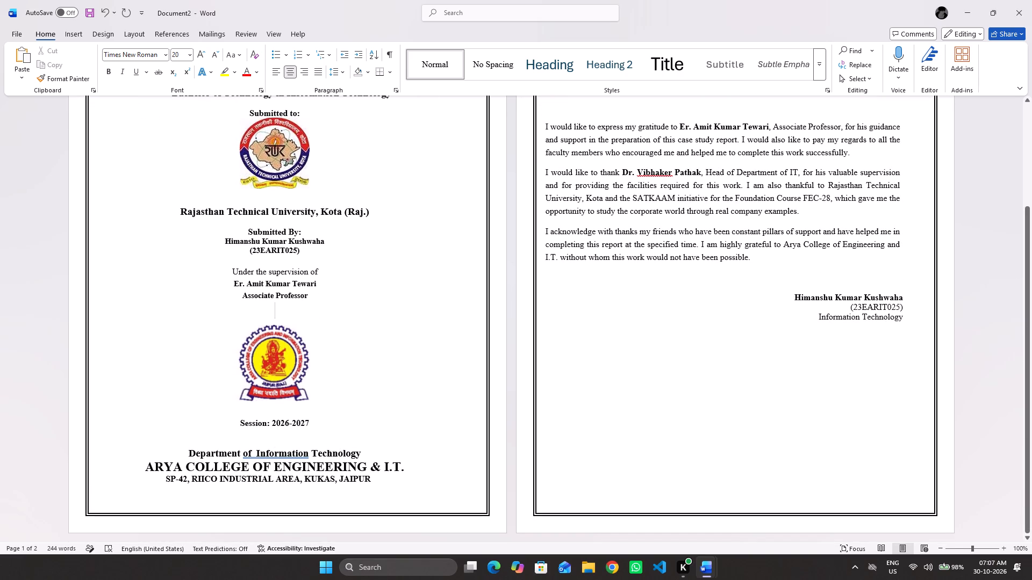
pyautogui.click(275, 417)
pyautogui.click(190, 55)
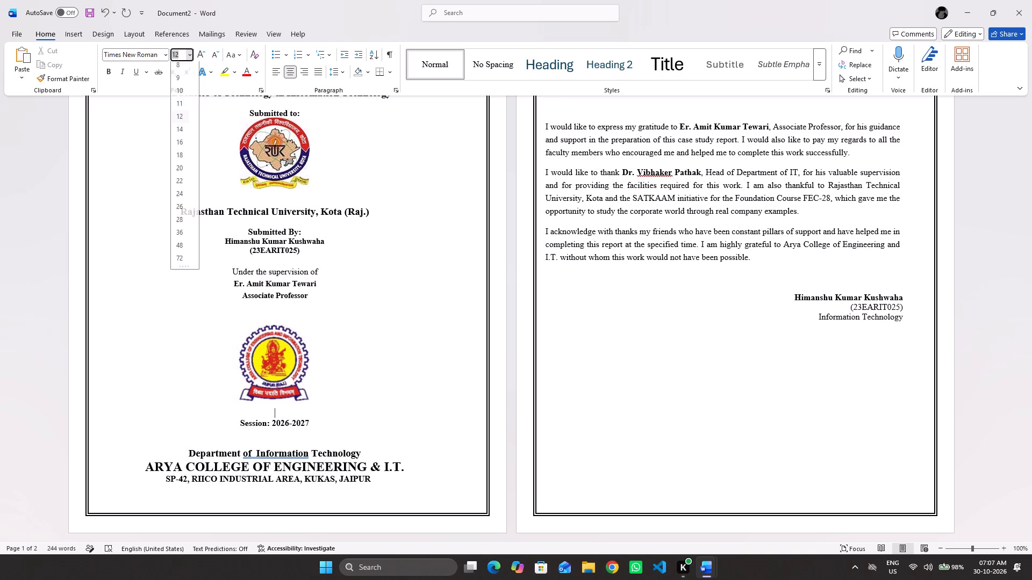
pyautogui.click(183, 121)
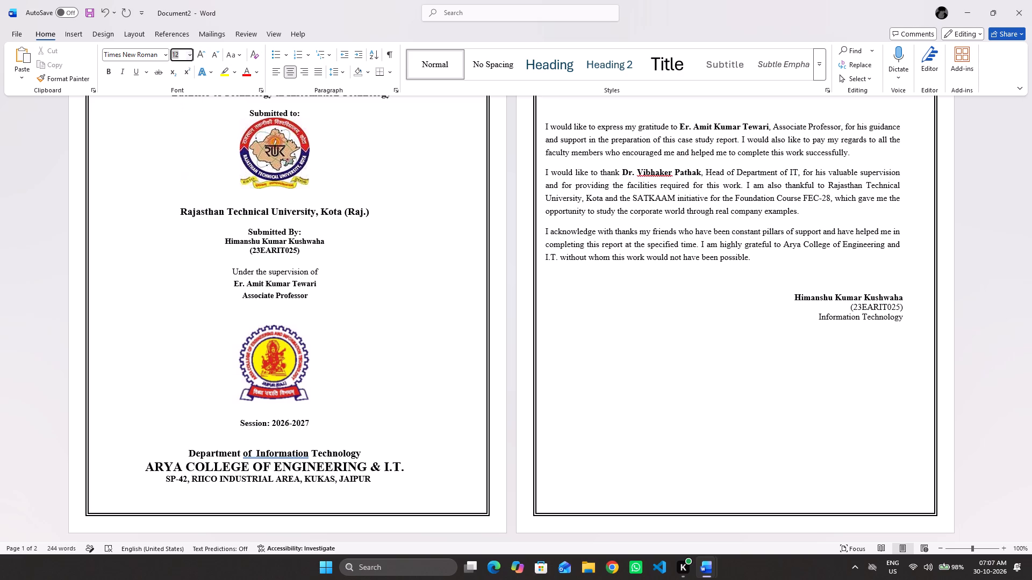
# Set the first blank line below the Session line to 12 pt, and replace the second one with a fresh blank line.
pyautogui.click(268, 431)
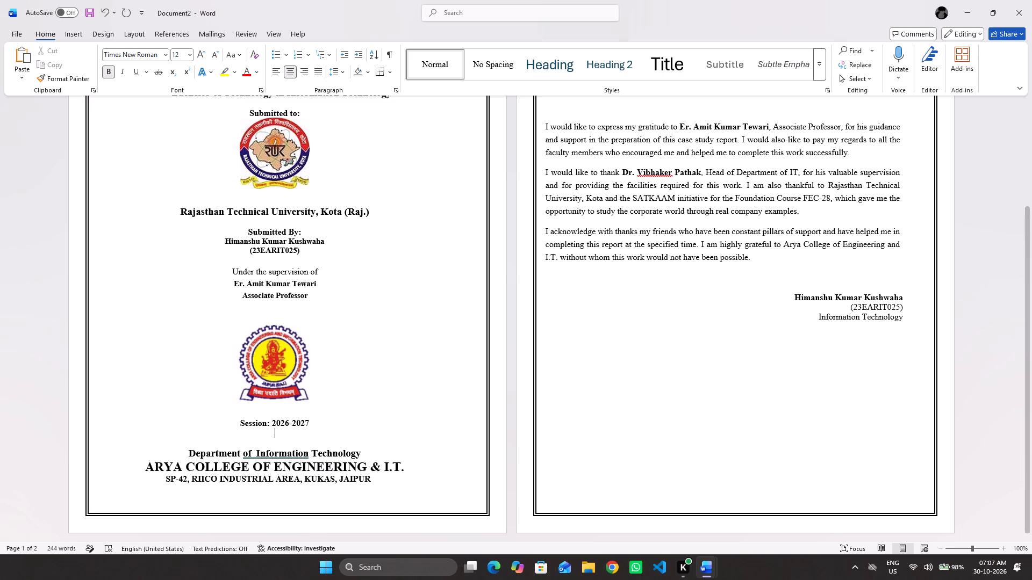
pyautogui.click(190, 52)
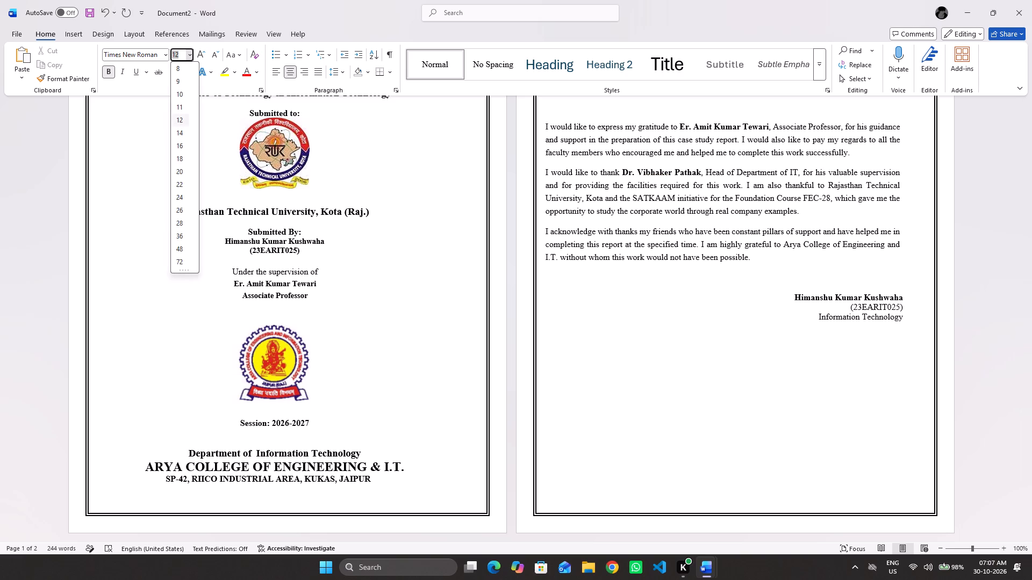
pyautogui.click(186, 117)
pyautogui.press('Delete')
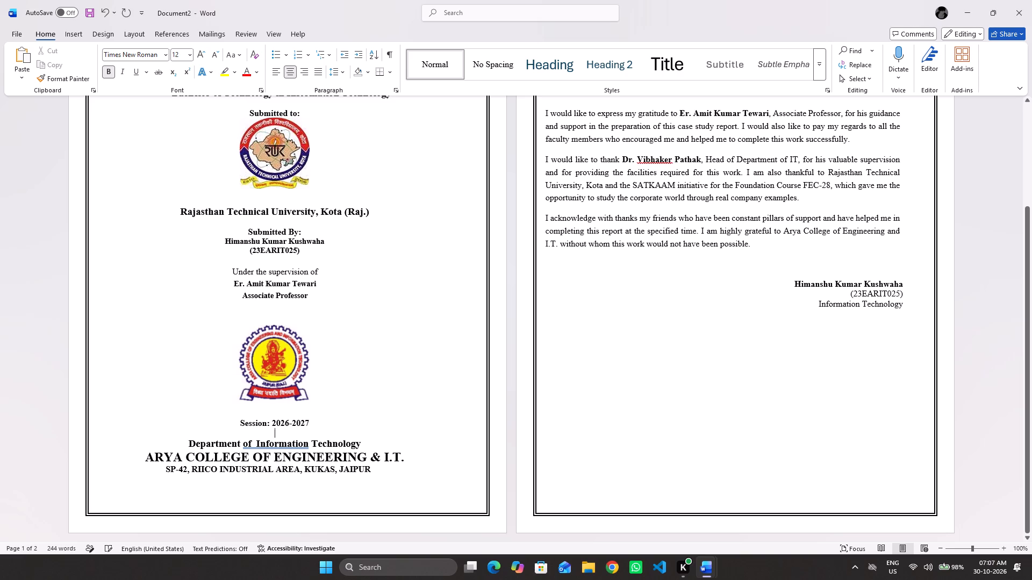
pyautogui.press('Return')
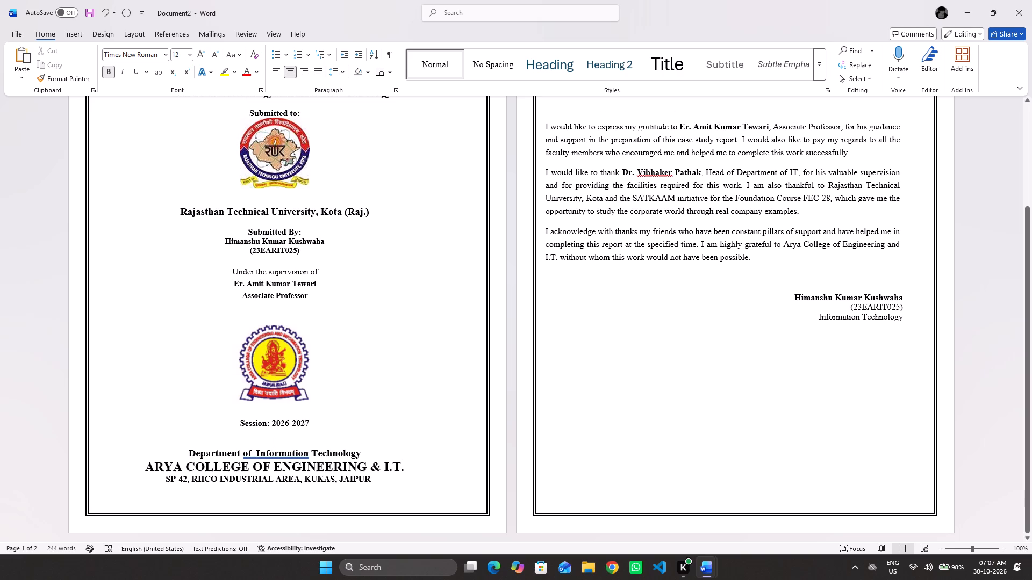
# Insert a blank line between Submitted to: and the university logo on the cover, and check both pages' layout.
pyautogui.click(277, 312)
pyautogui.scroll(1, 320, 251)
pyautogui.click(313, 250)
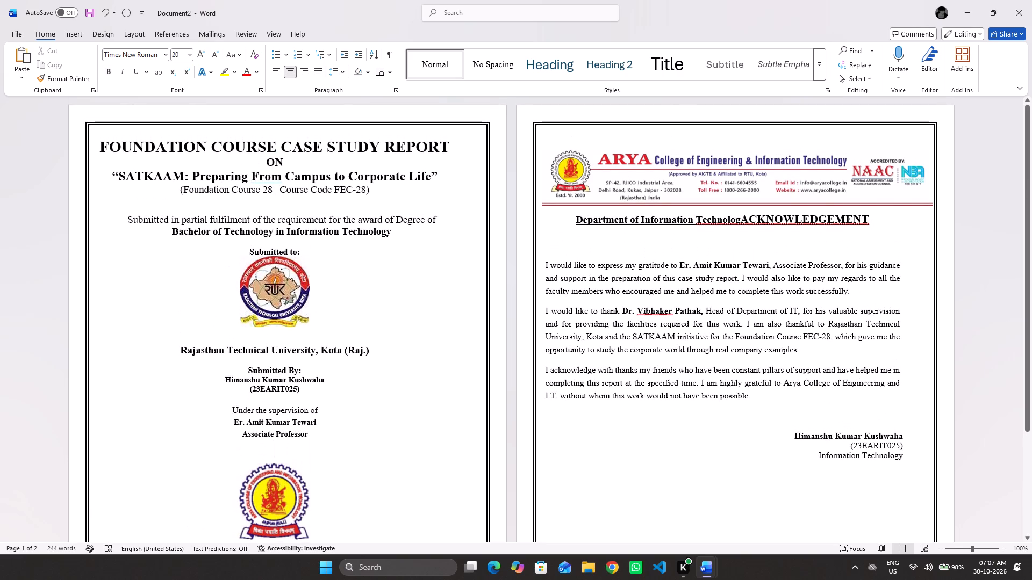
pyautogui.press('Return')
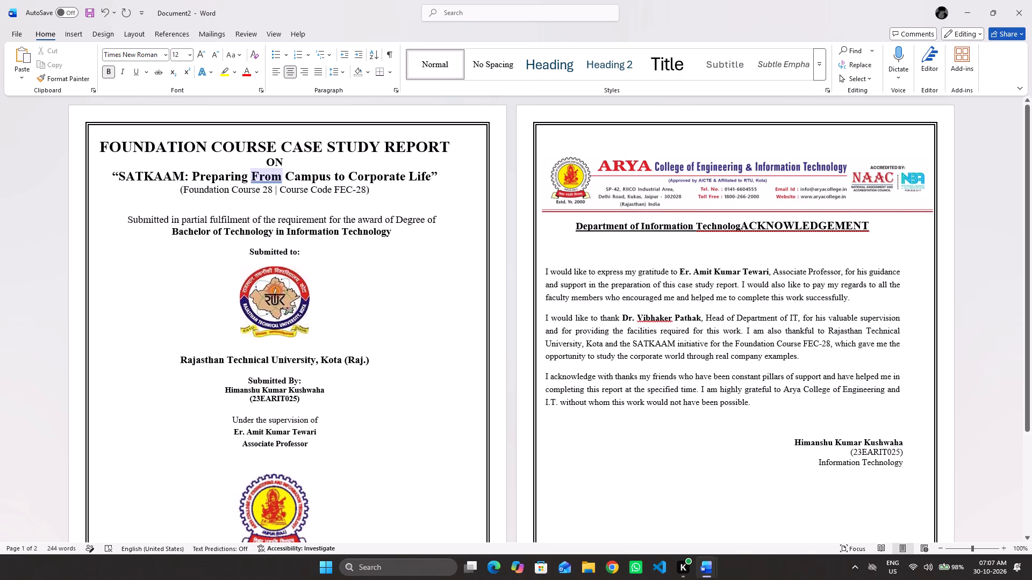
pyautogui.scroll(-2, 382, 248)
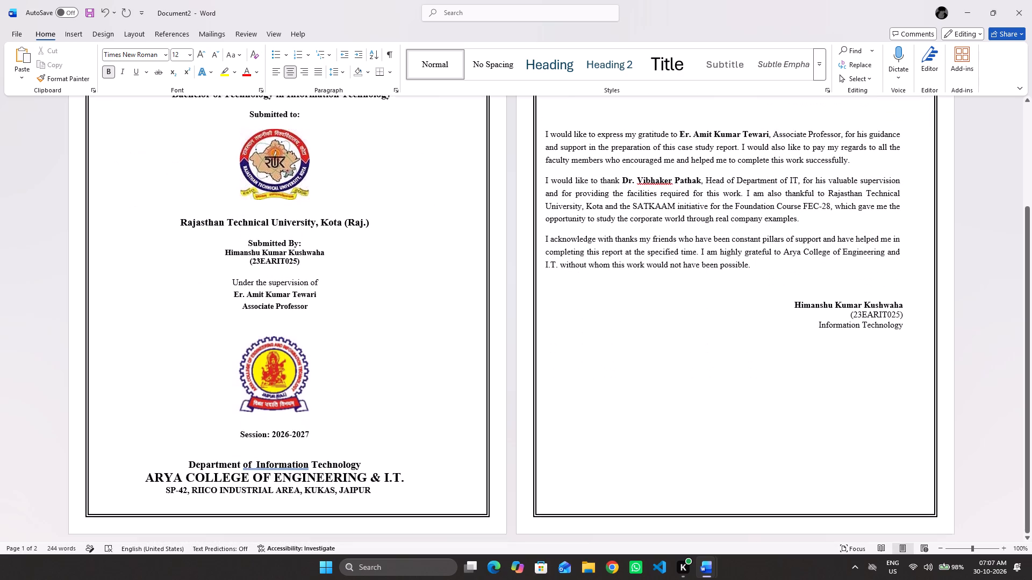
pyautogui.scroll(-1, 382, 248)
pyautogui.scroll(2, 382, 248)
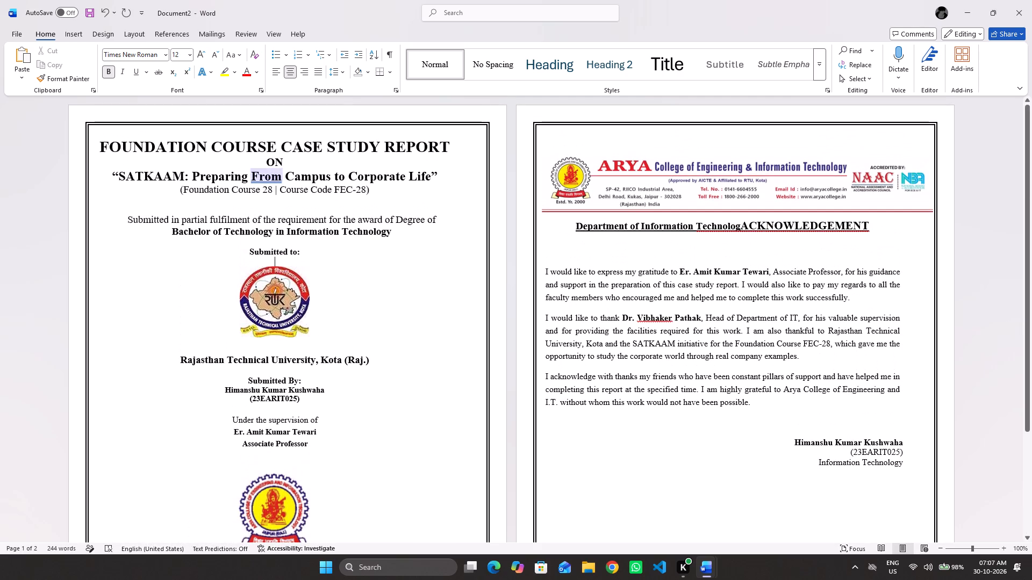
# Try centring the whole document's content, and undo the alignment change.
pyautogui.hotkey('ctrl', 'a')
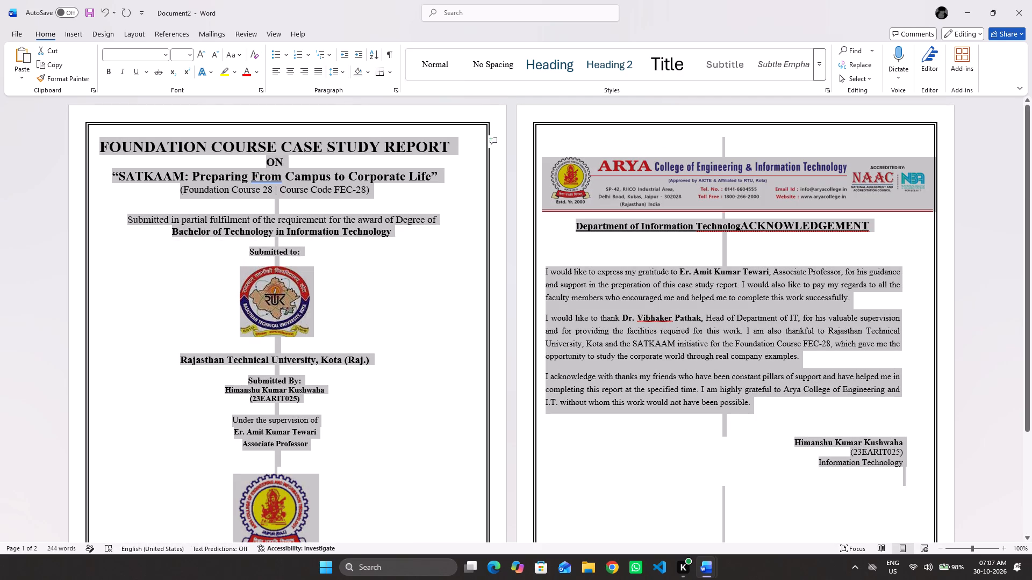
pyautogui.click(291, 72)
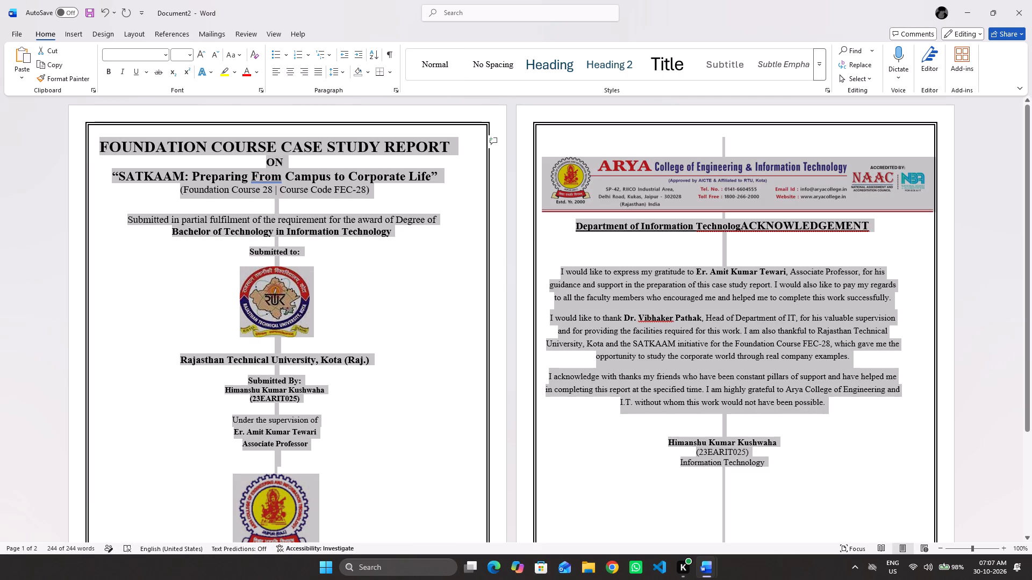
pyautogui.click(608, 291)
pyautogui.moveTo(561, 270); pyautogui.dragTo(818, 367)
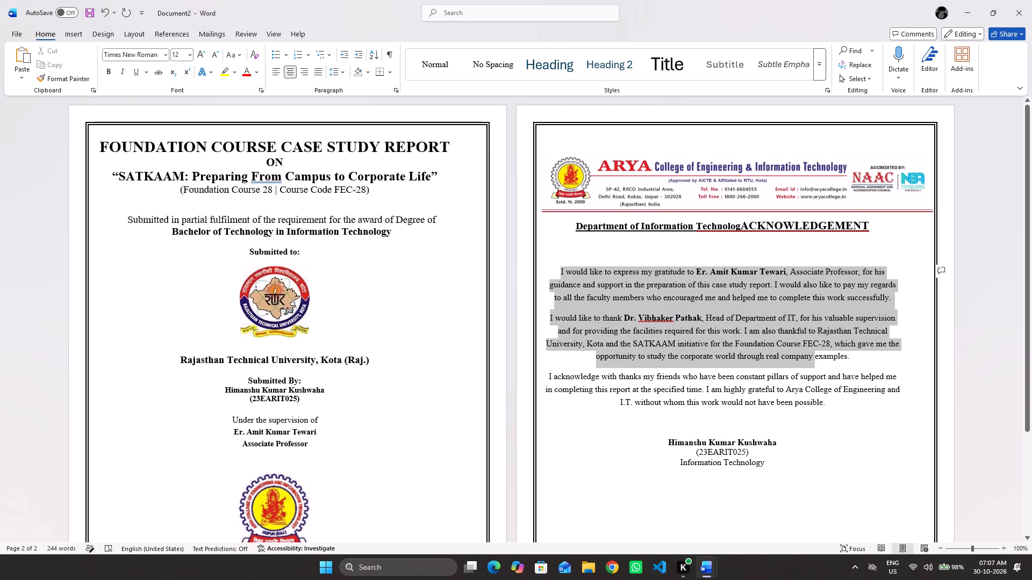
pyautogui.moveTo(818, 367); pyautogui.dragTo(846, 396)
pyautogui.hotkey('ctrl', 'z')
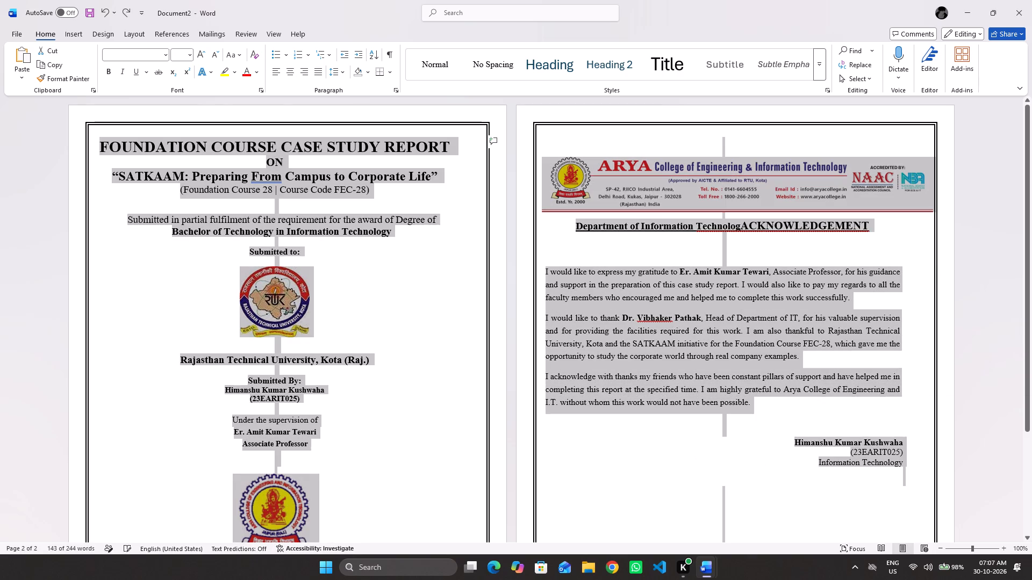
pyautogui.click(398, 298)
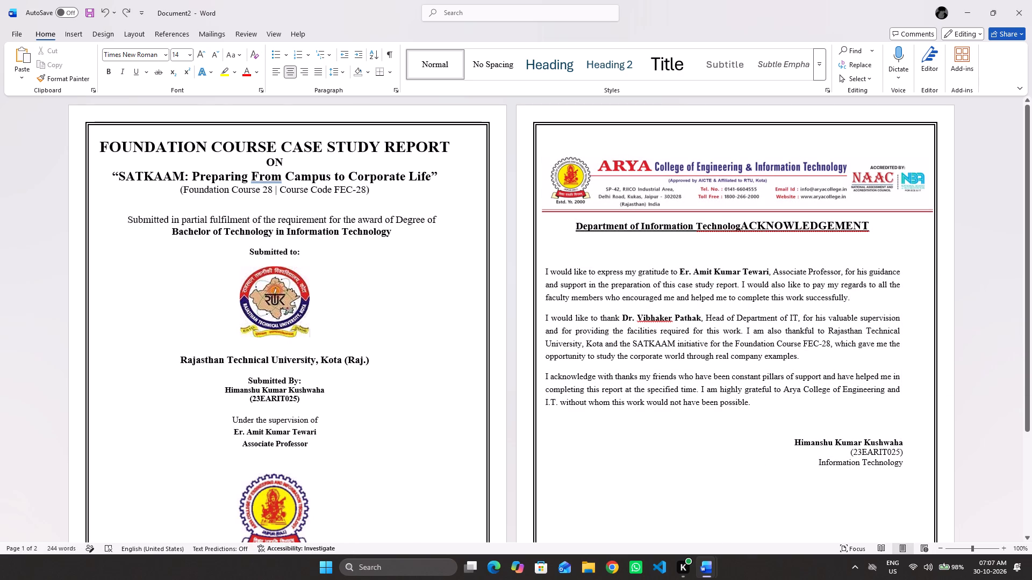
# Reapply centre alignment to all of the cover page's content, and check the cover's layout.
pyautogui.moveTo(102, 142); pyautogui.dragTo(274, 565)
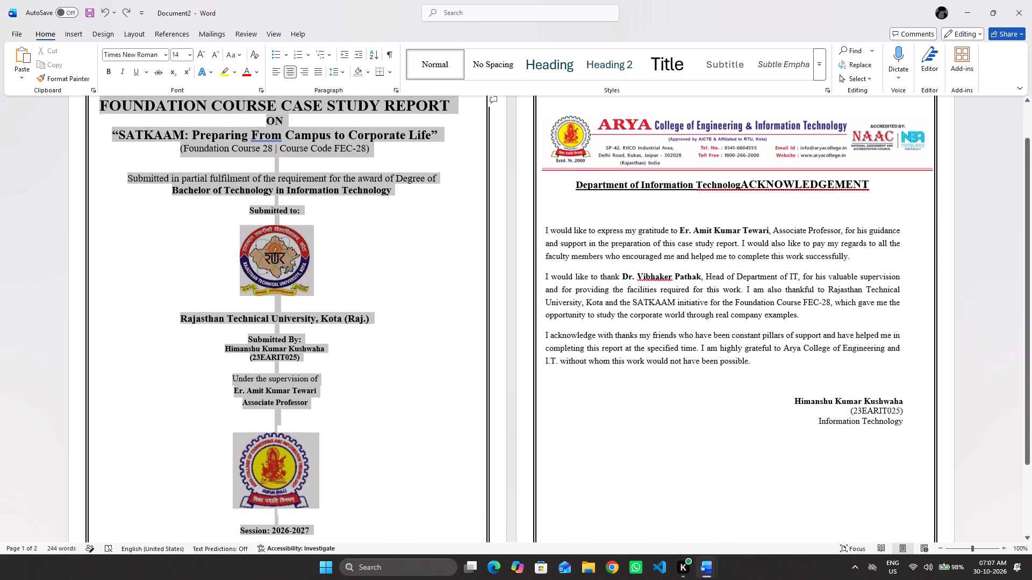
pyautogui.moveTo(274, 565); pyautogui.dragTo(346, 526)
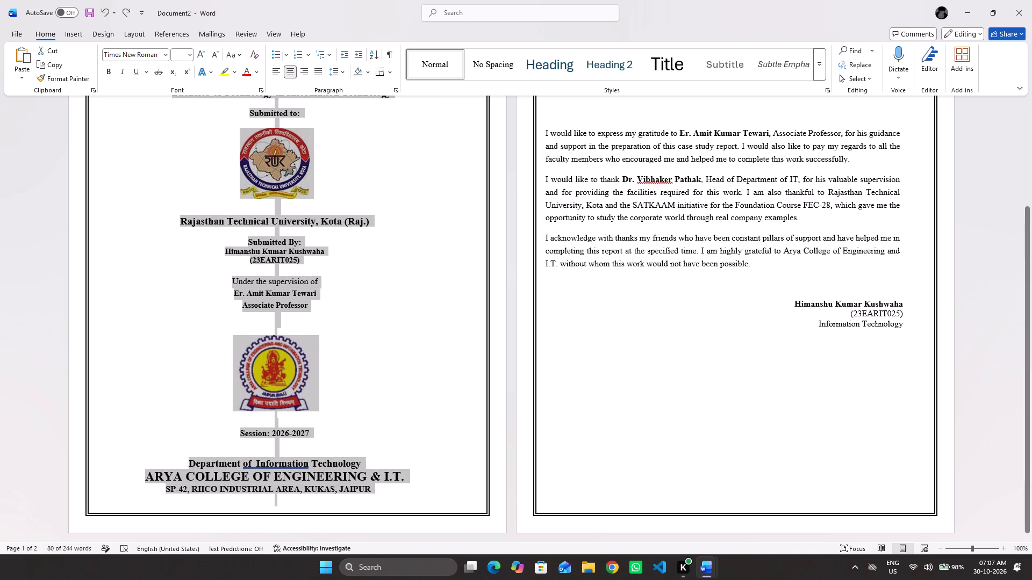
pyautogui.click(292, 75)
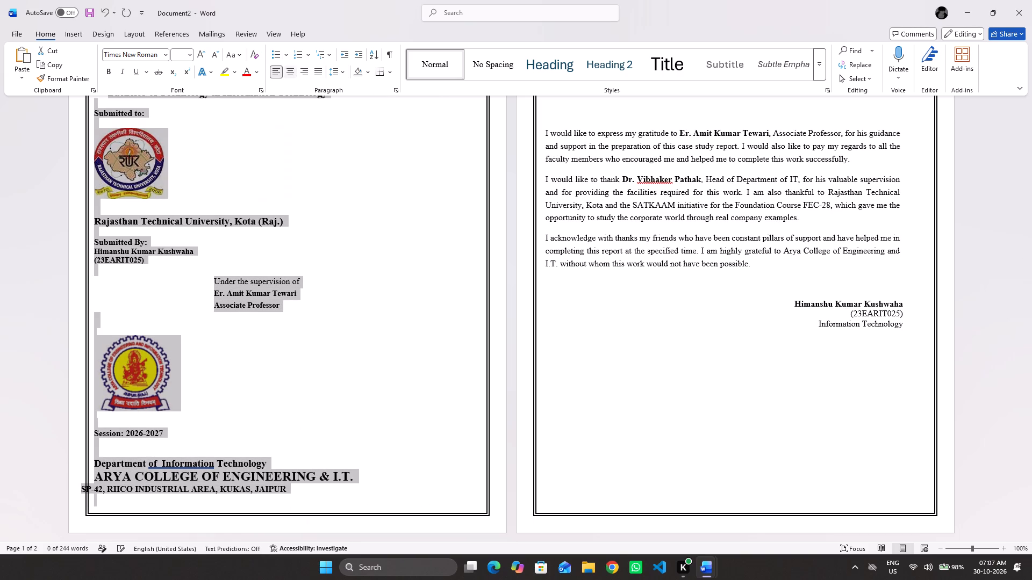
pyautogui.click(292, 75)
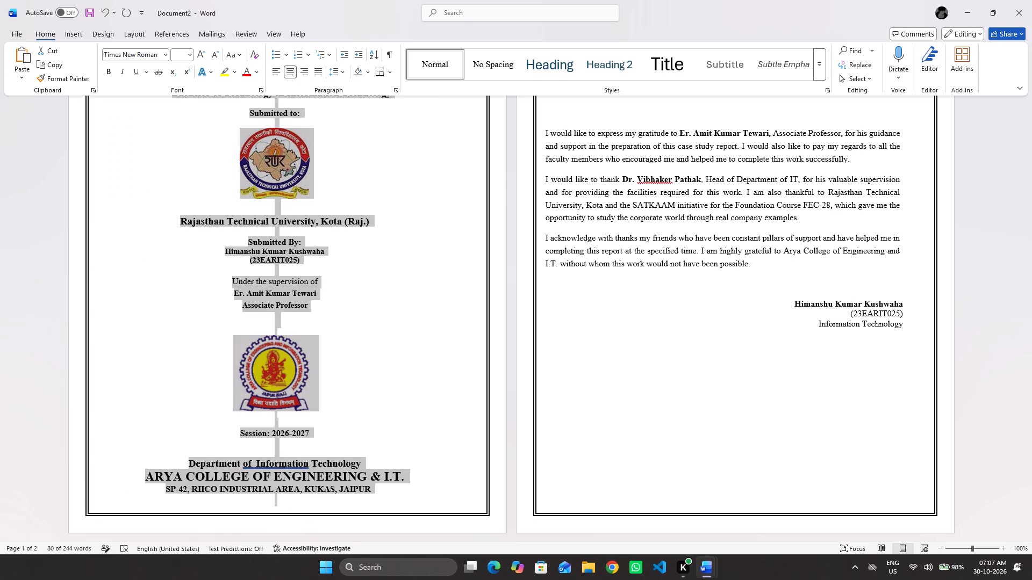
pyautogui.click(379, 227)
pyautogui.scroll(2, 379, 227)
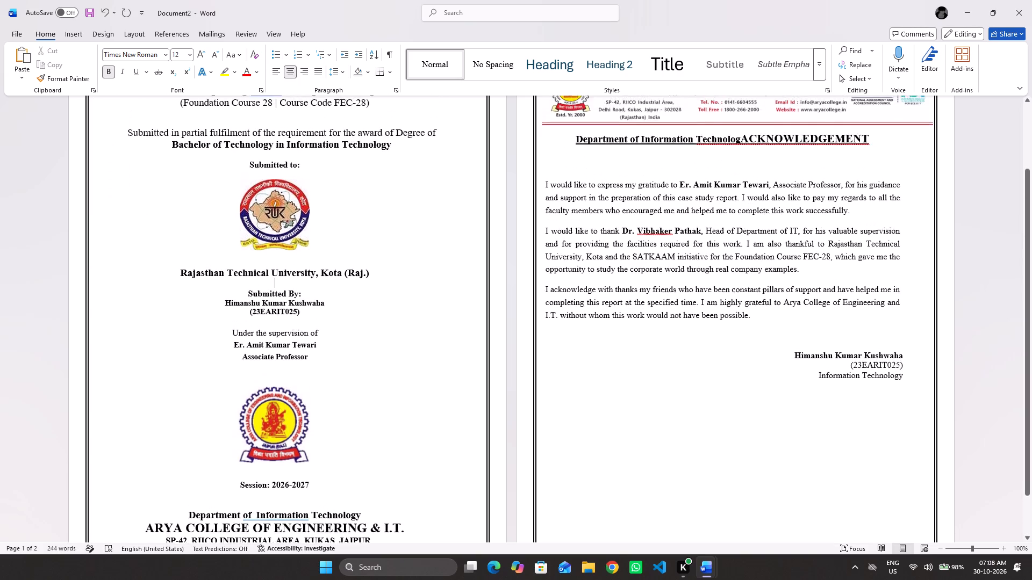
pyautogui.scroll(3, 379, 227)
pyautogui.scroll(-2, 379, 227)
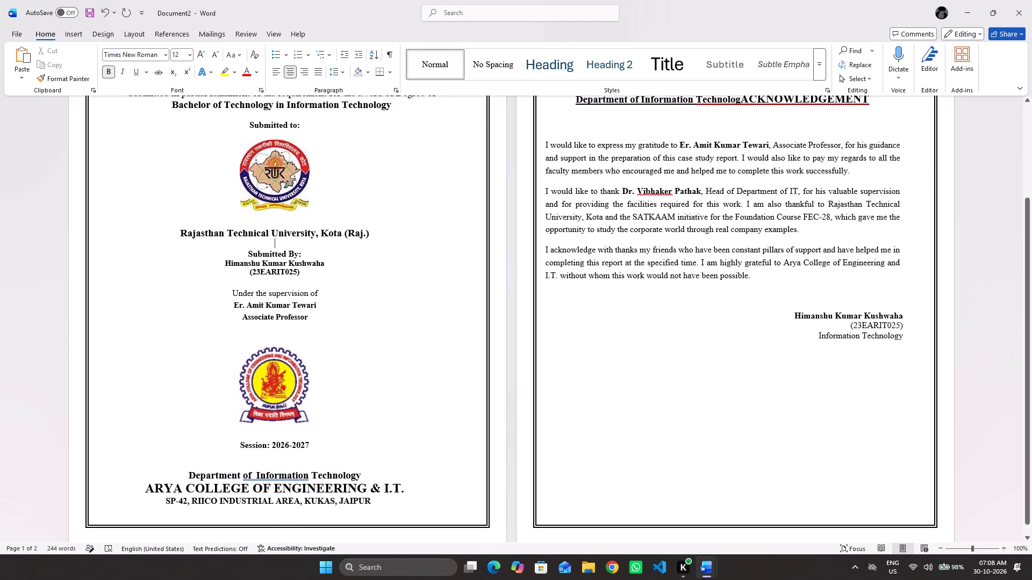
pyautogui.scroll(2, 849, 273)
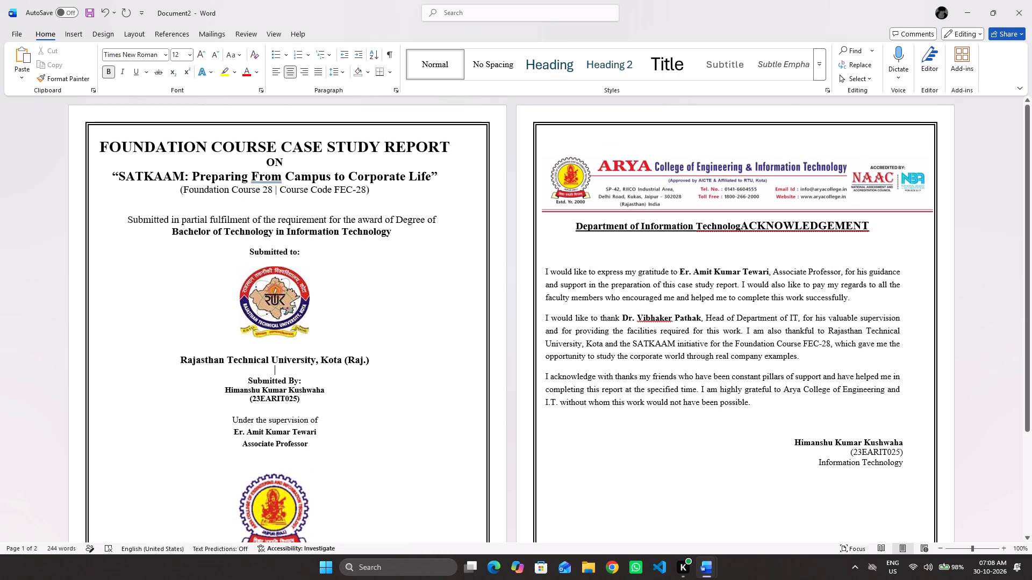
# Move ACKNOWLEDGEMENT onto its own line below the department heading, and add a blank line between the letterhead and that heading.
pyautogui.click(742, 225)
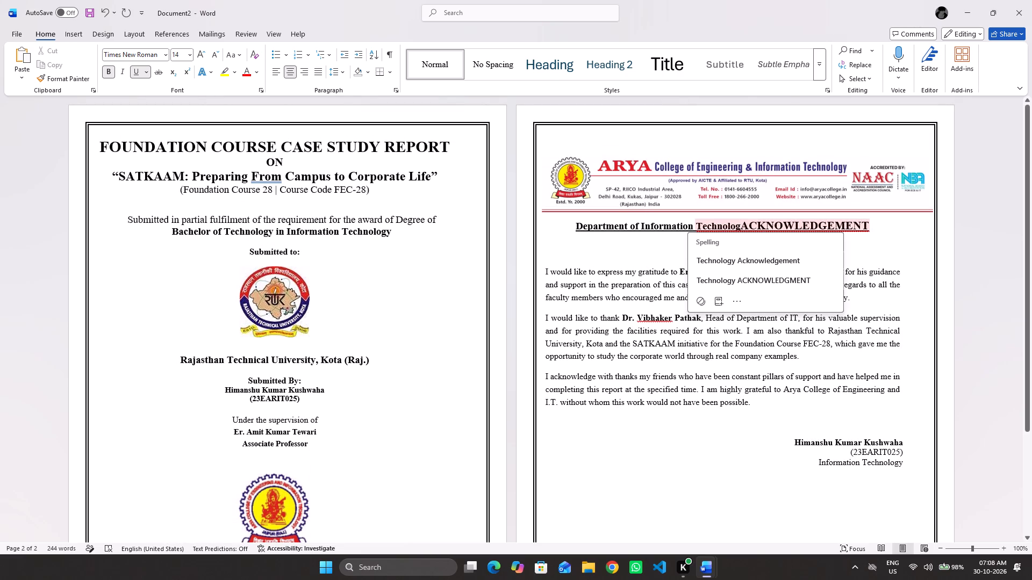
pyautogui.press('Return')
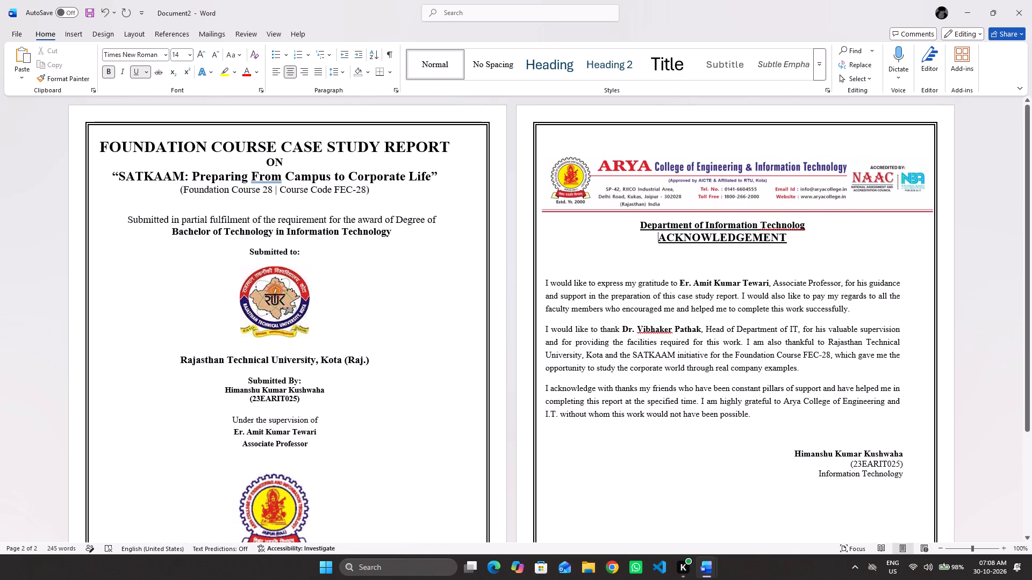
pyautogui.click(639, 219)
pyautogui.press('Return')
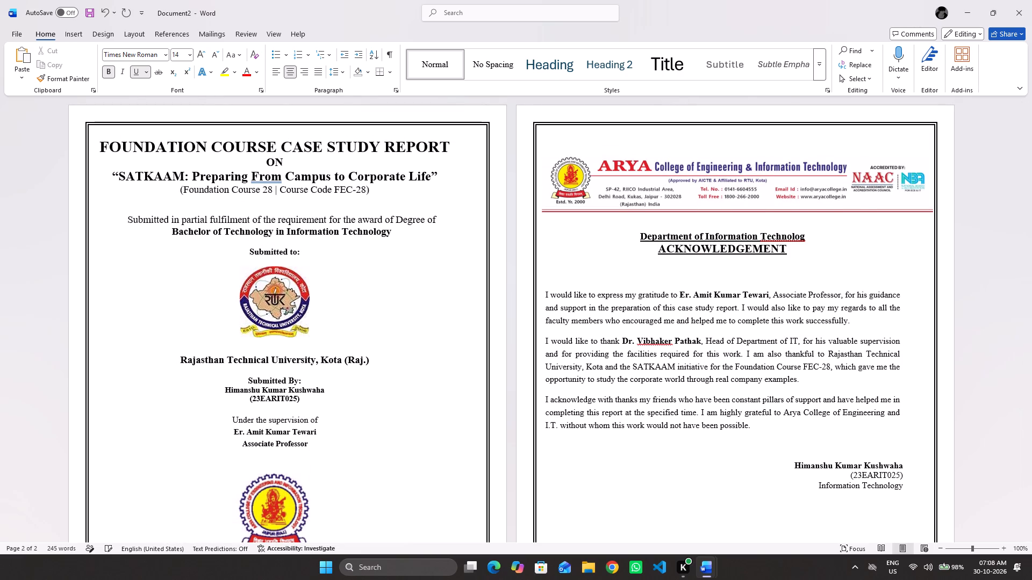
pyautogui.scroll(-1, 740, 253)
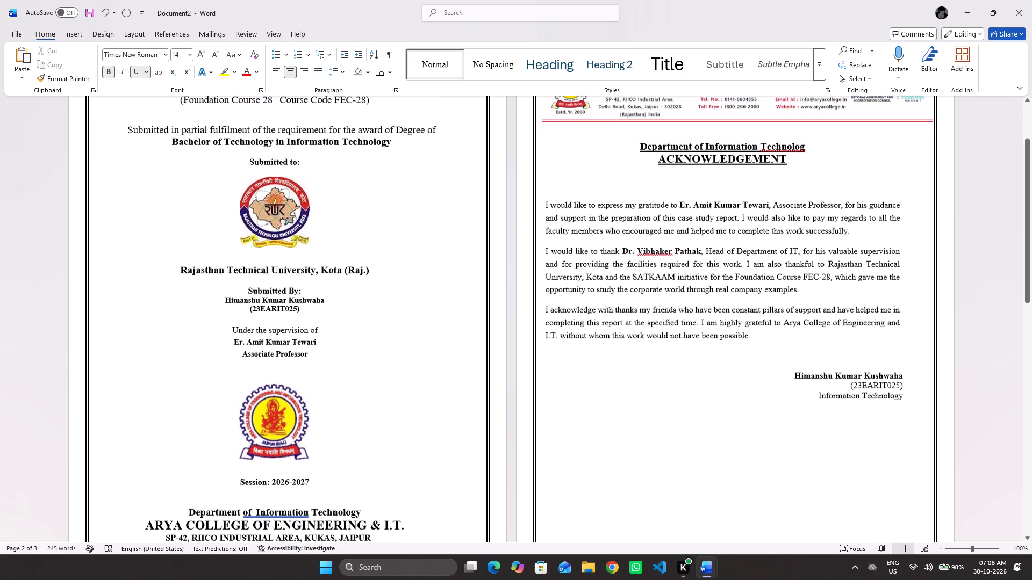
pyautogui.scroll(-1, 740, 253)
pyautogui.scroll(1, 740, 253)
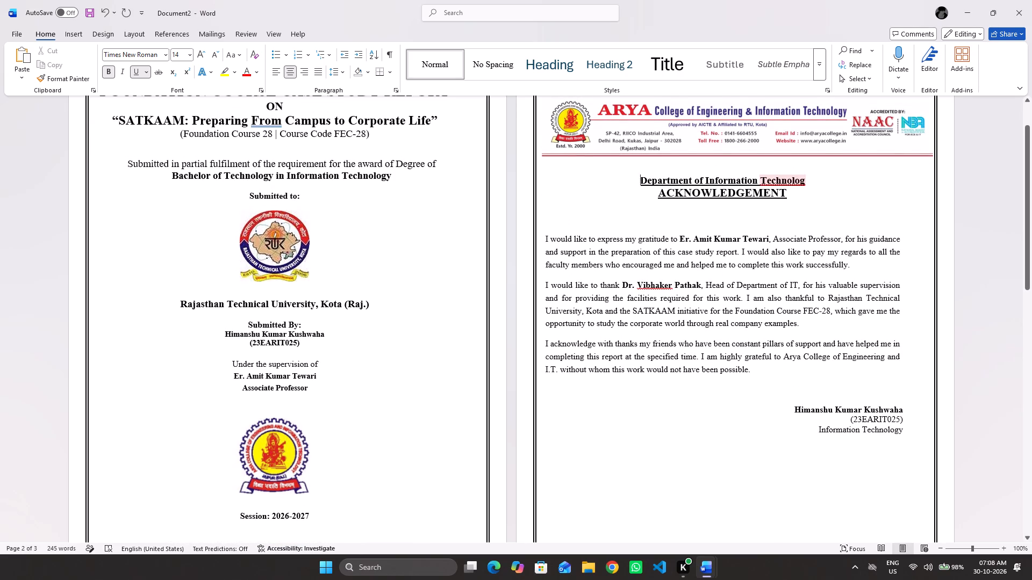
# Correct the misspelled Technolog to Technology in the acknowledgement page's department heading.
pyautogui.click(806, 178)
pyautogui.click(791, 180)
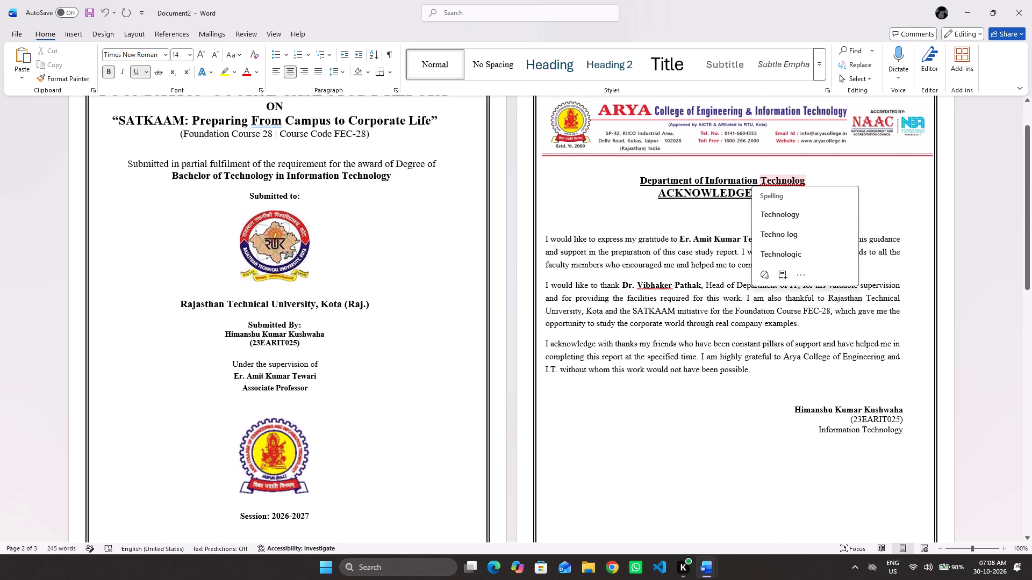
pyautogui.click(779, 217)
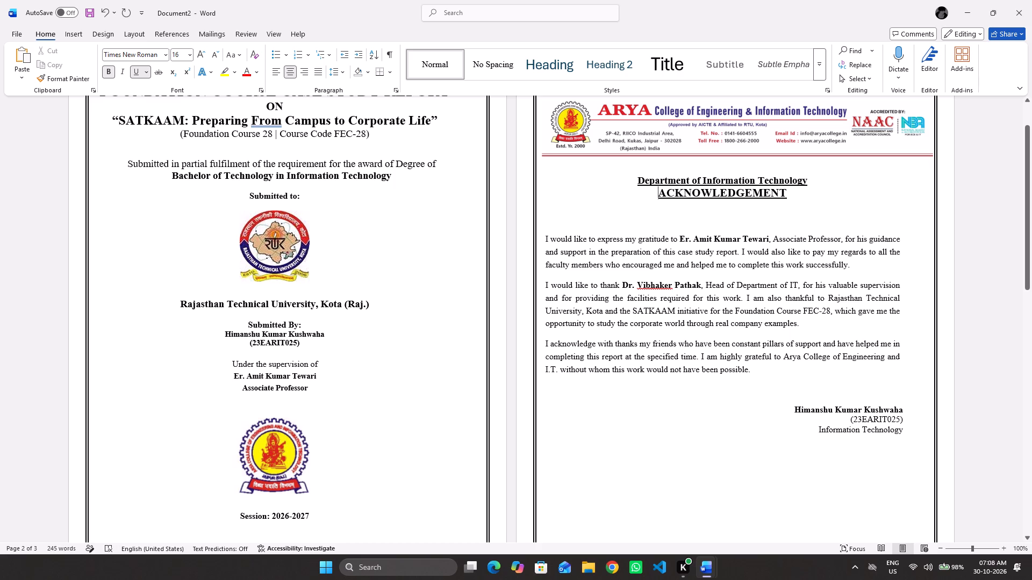
# Insert a single space before Department of Information Technology in the acknowledgement page's heading.
pyautogui.click(631, 181)
pyautogui.press('space')
pyautogui.press('space')
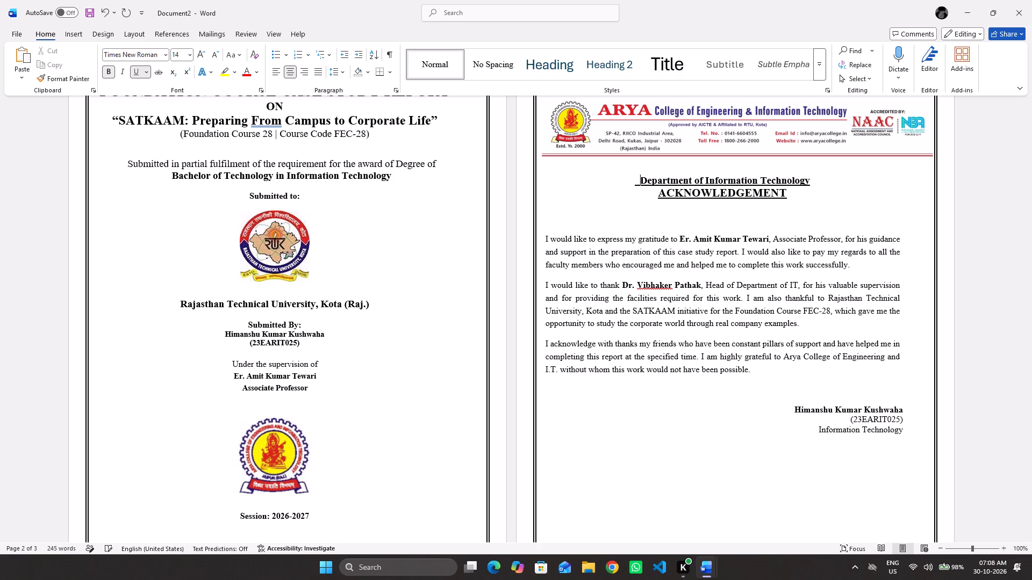
pyautogui.press('BackSpace')
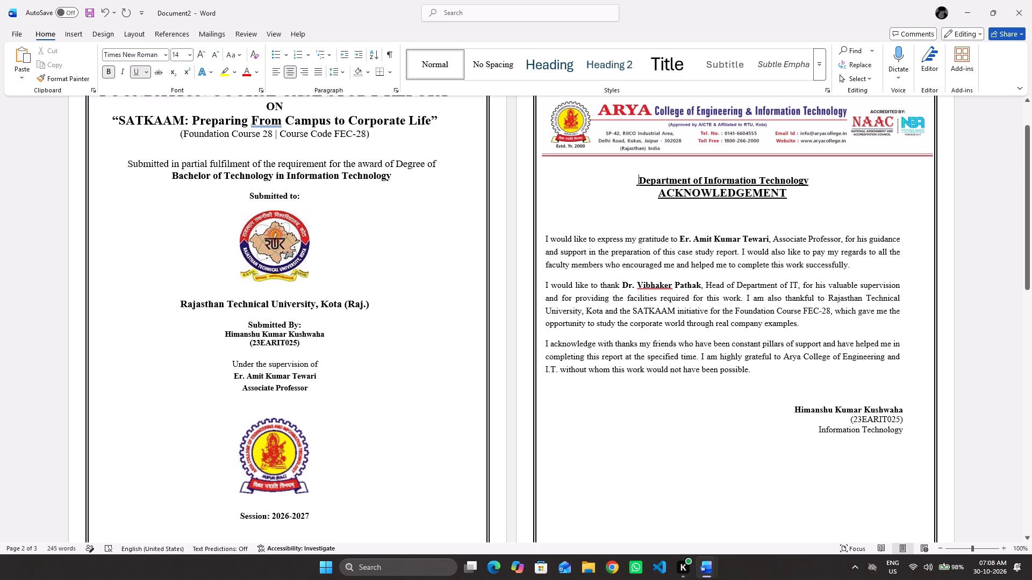
# Delete one blank line below the signature block on the acknowledgement page to eliminate the extra third page.
pyautogui.scroll(-1, 769, 209)
pyautogui.click(646, 153)
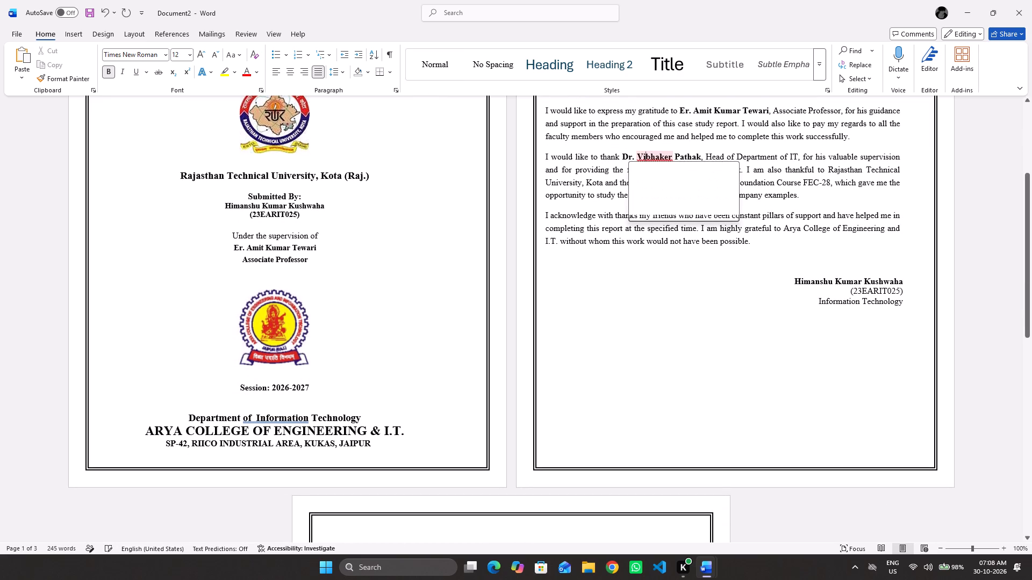
pyautogui.click(559, 401)
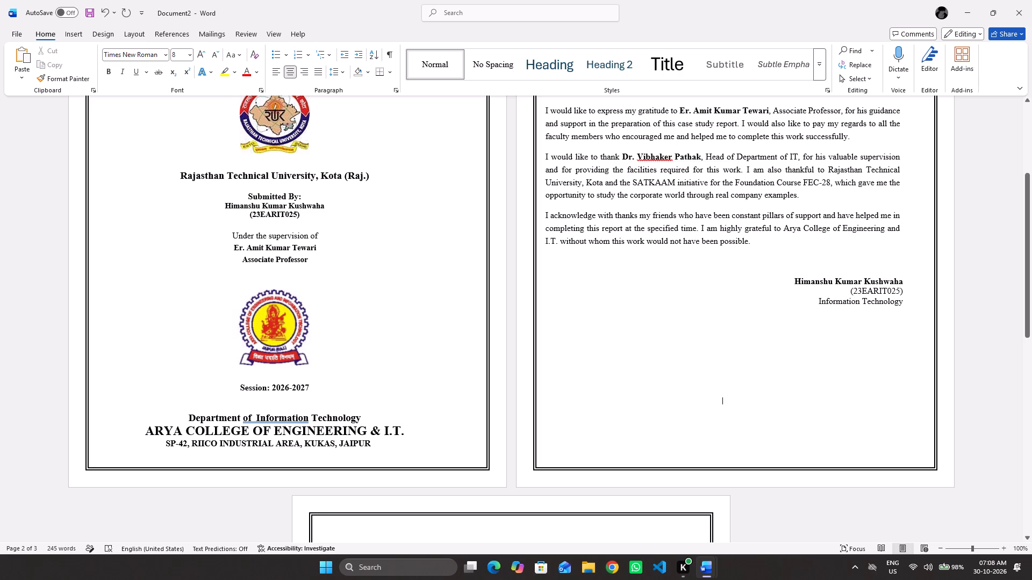
pyautogui.press('Delete')
pyautogui.scroll(-1, 559, 401)
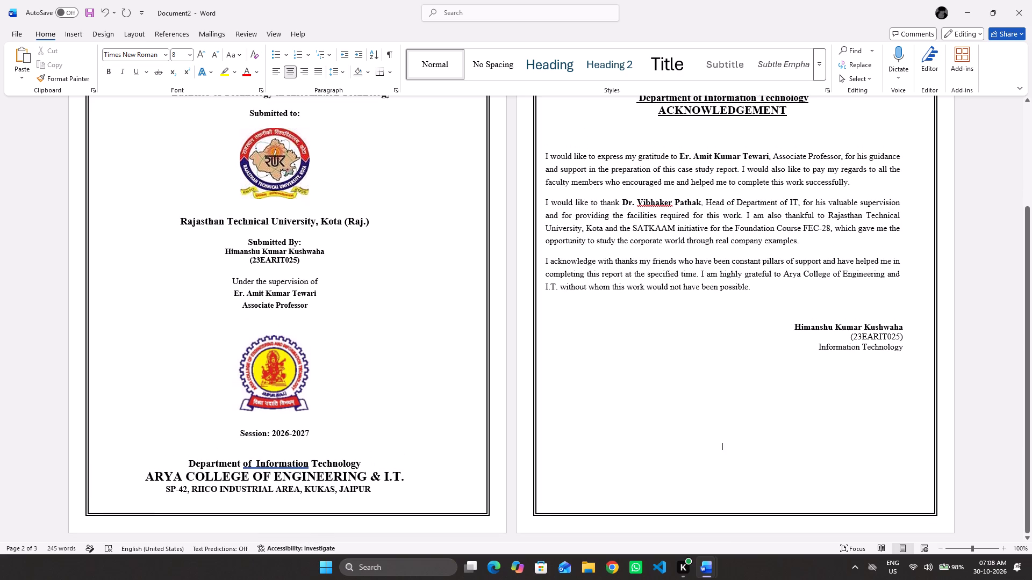
pyautogui.scroll(-1, 559, 401)
pyautogui.scroll(-3, 329, 322)
# Delete three blank lines above the college letterhead on the acknowledgement page, and check the layout.
pyautogui.scroll(3, 329, 322)
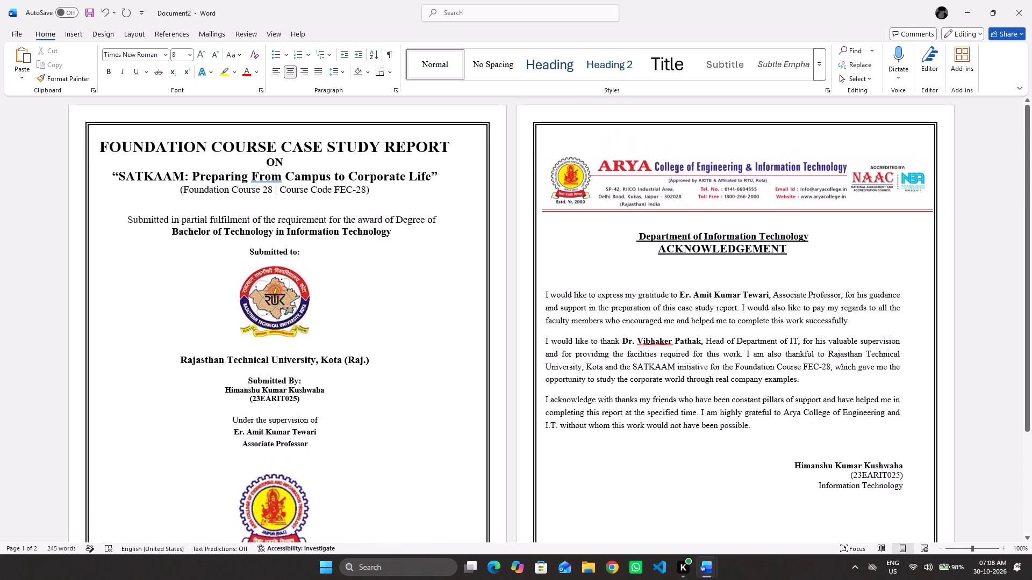
pyautogui.click(535, 138)
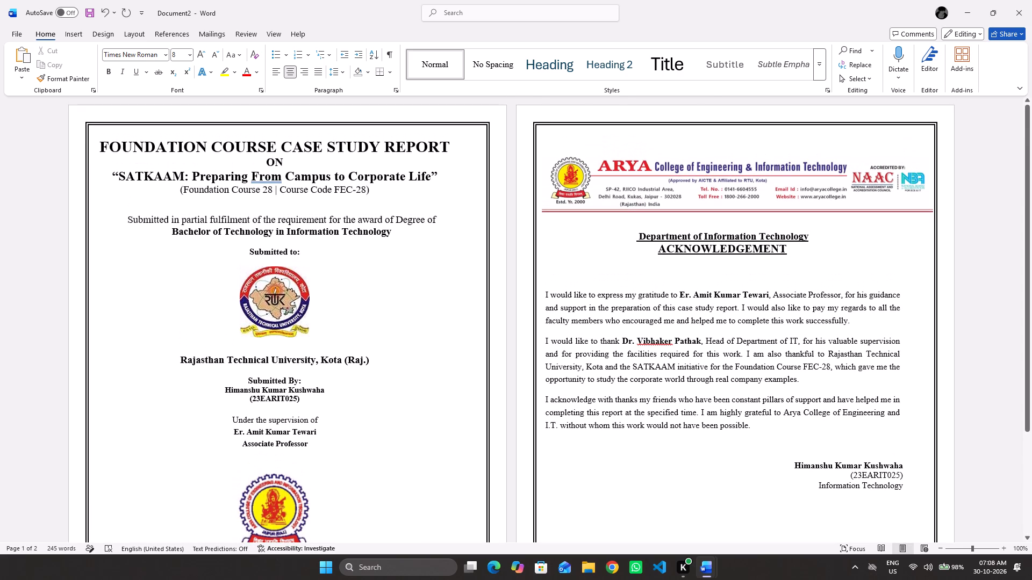
pyautogui.click(544, 137)
pyautogui.press('Delete')
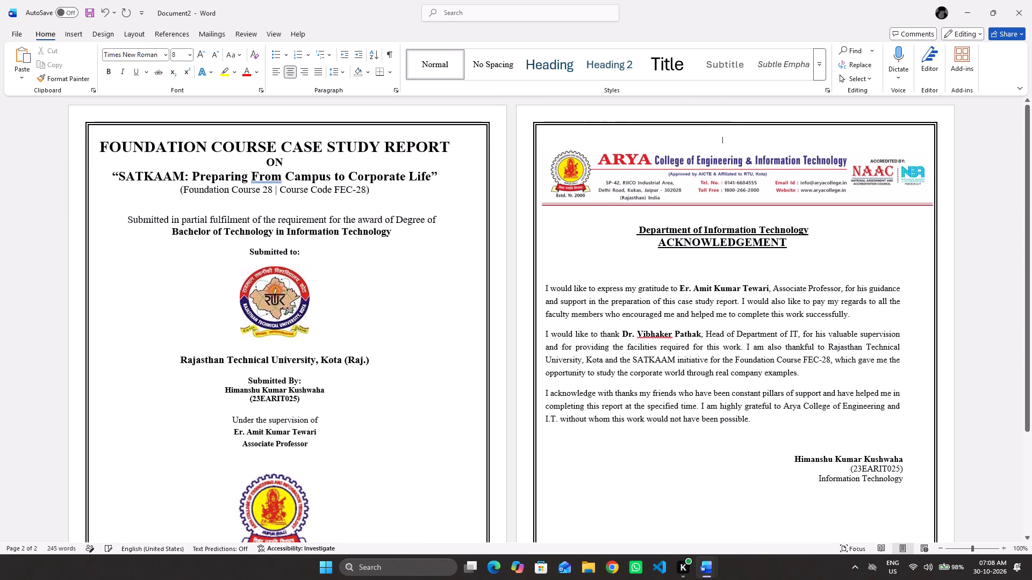
pyautogui.press('Delete')
pyautogui.press('Delete')
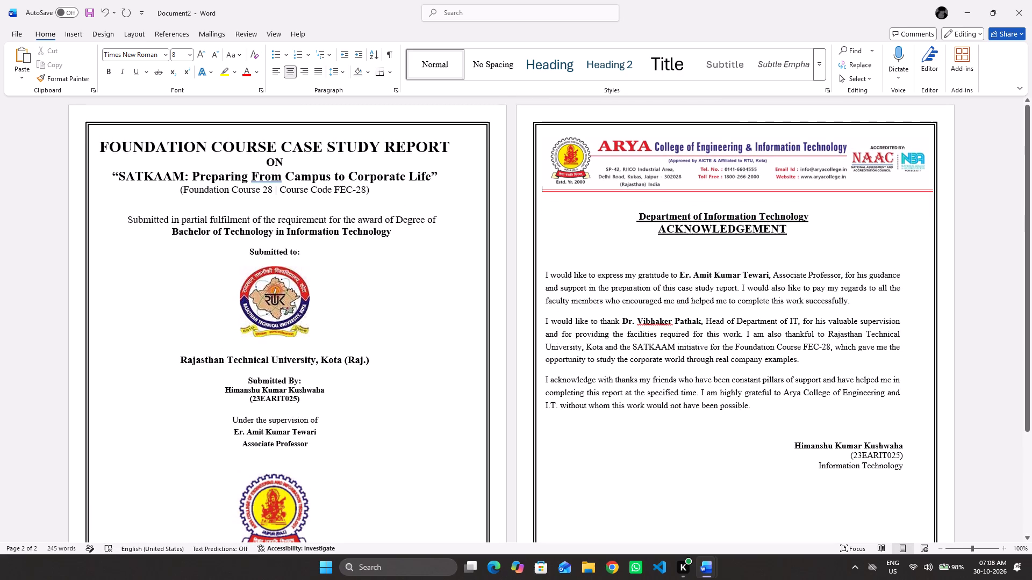
pyautogui.scroll(-1, 544, 137)
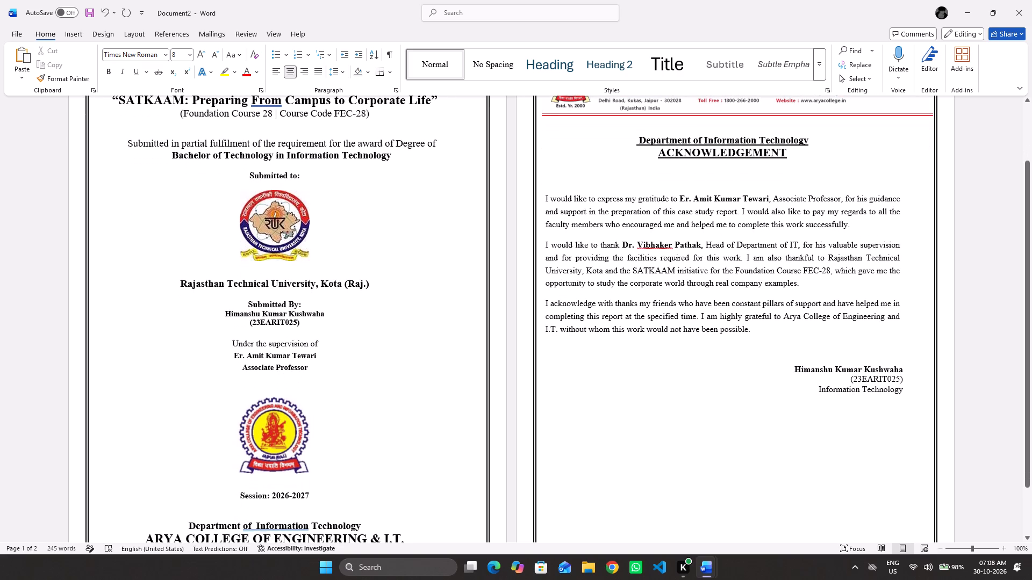
# Insert a blank line between the Department of Information Technology and ACKNOWLEDGEMENT headings, and check the page layout.
pyautogui.click(823, 144)
pyautogui.press('Return')
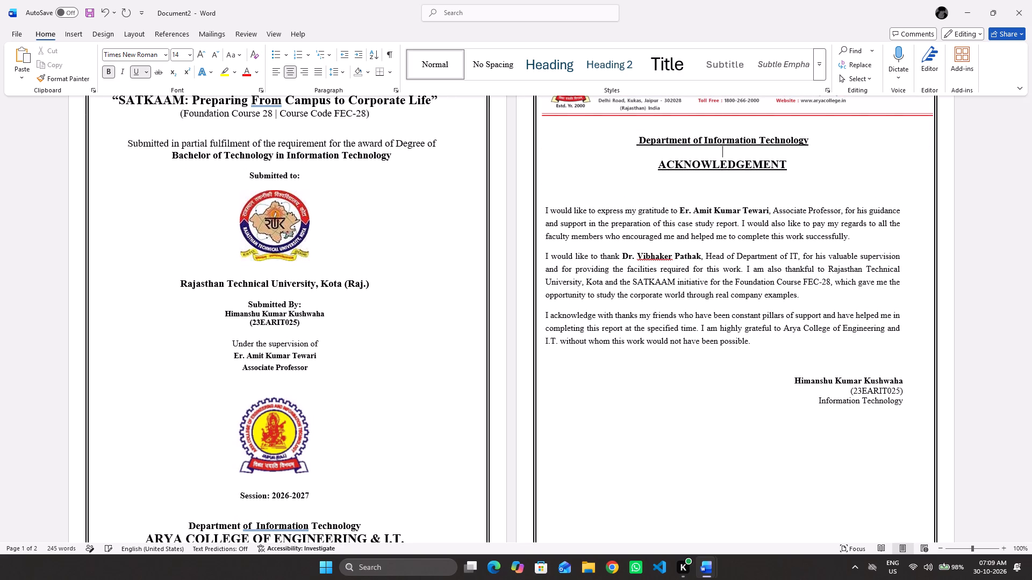
pyautogui.scroll(1, 822, 178)
pyautogui.scroll(-1, 822, 178)
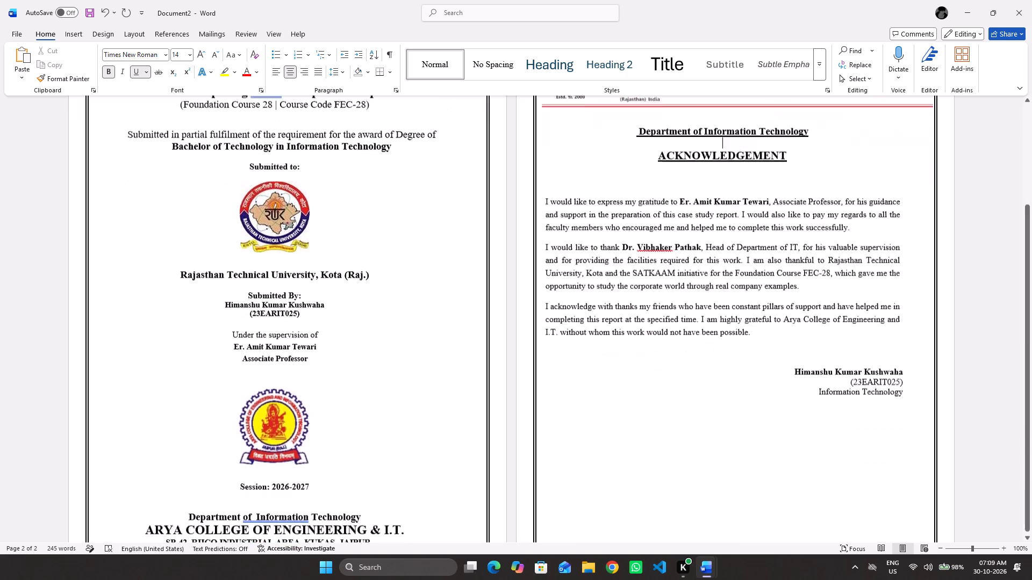
pyautogui.scroll(-1, 822, 178)
pyautogui.scroll(1, 822, 178)
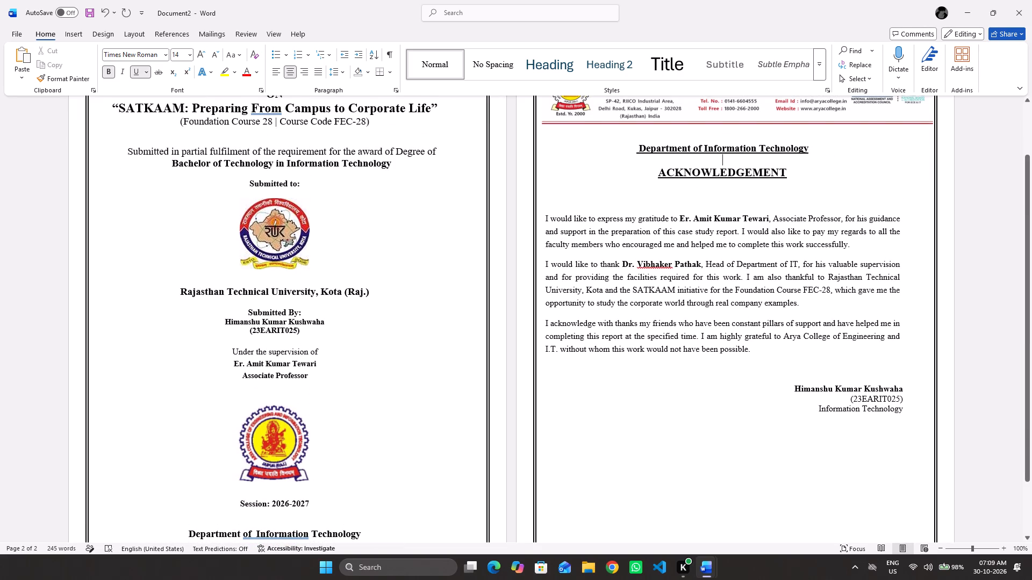
# Reduce the font size of the blank line between the two acknowledgement page headings to 8, and review both pages.
pyautogui.click(187, 53)
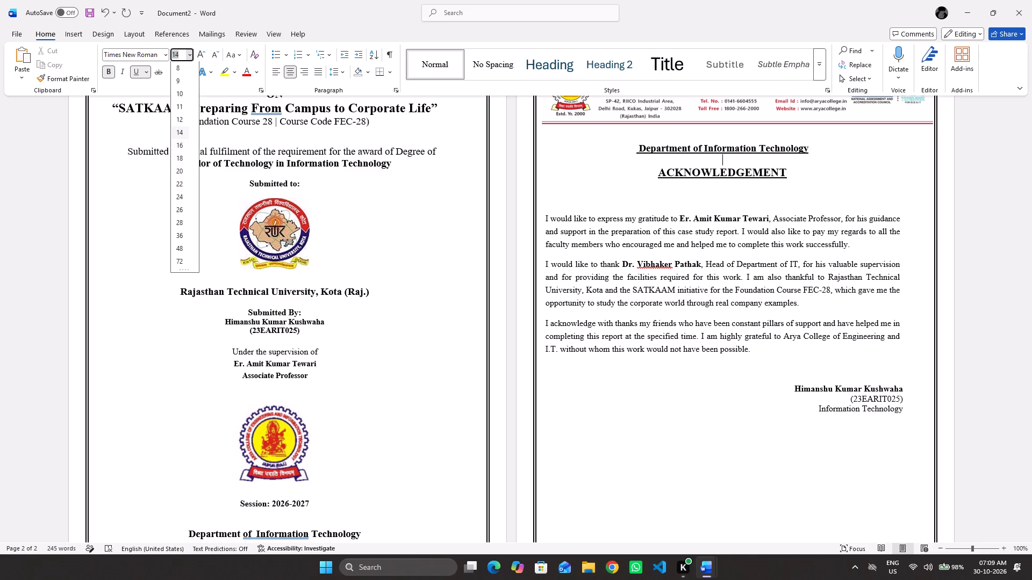
pyautogui.click(185, 91)
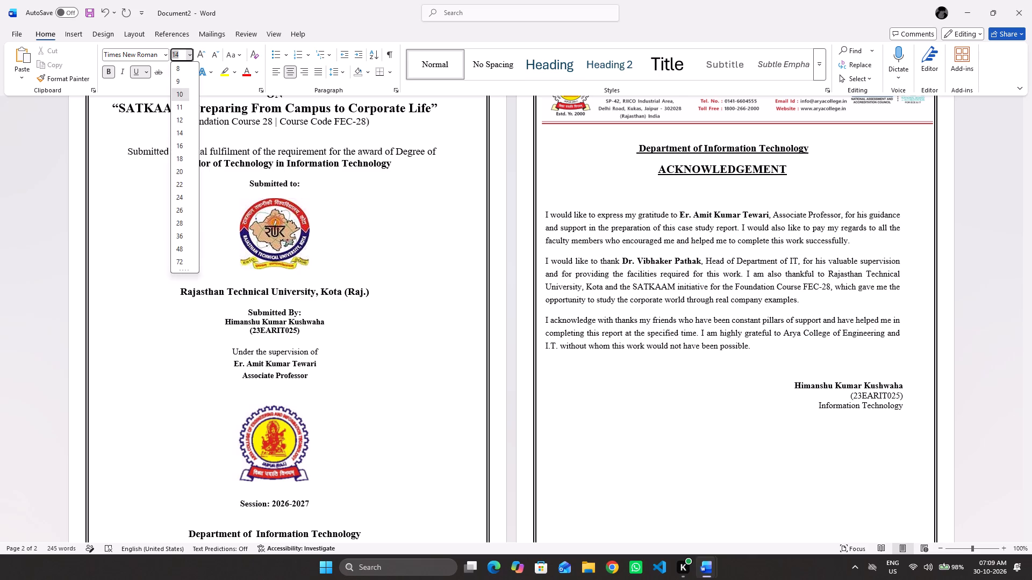
pyautogui.click(188, 50)
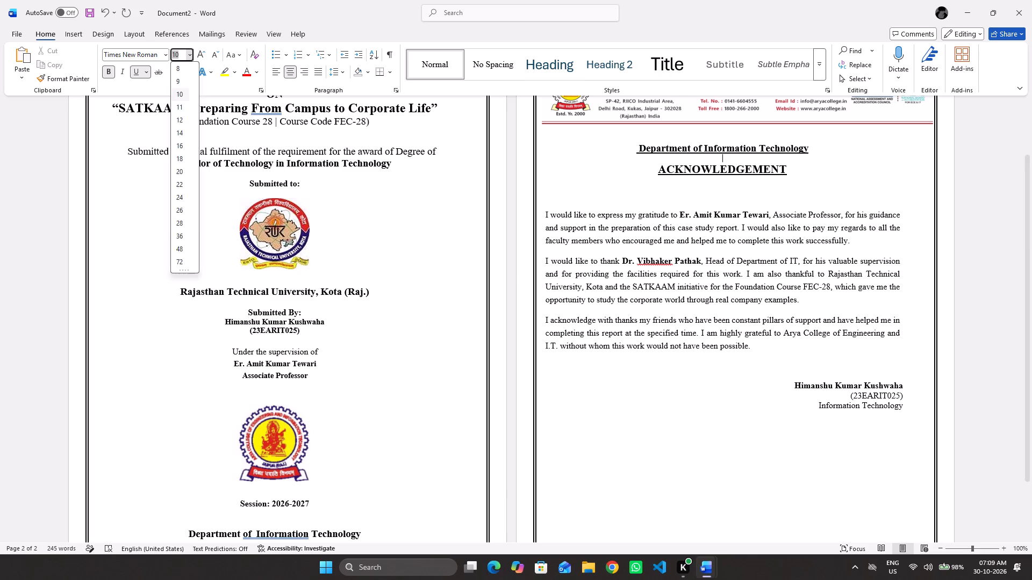
pyautogui.click(187, 71)
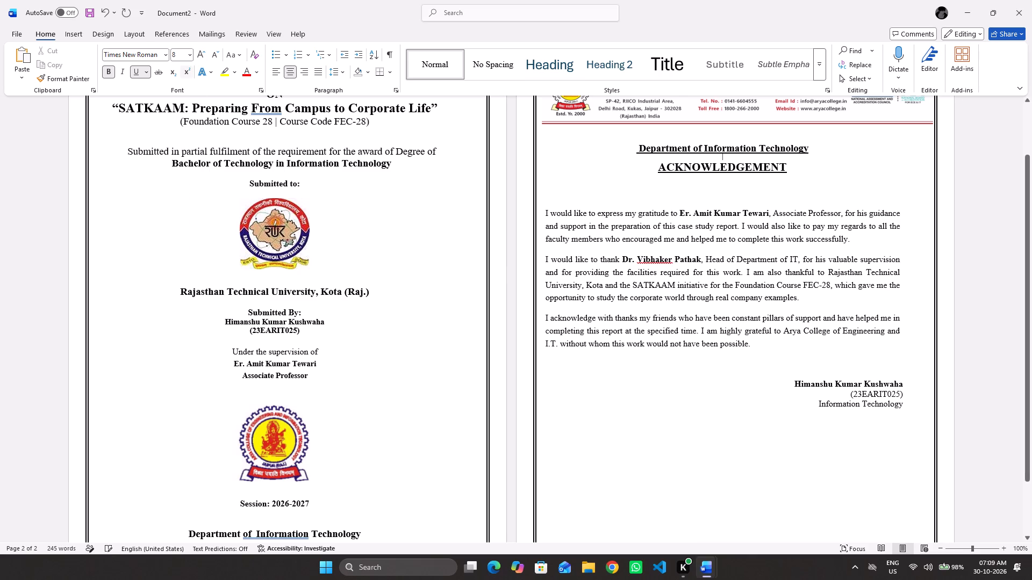
pyautogui.click(660, 445)
pyautogui.scroll(-2, 709, 223)
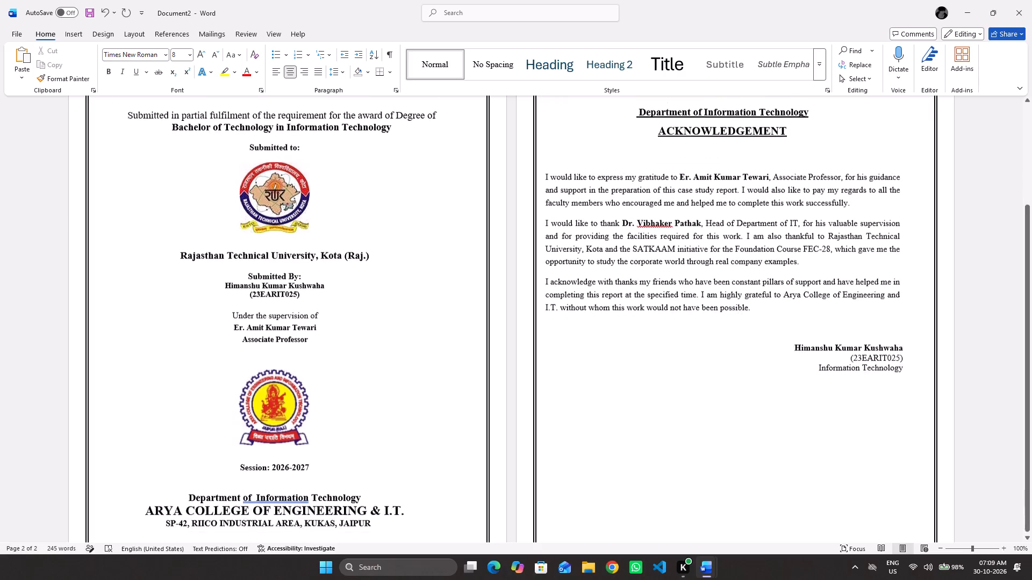
pyautogui.scroll(-4, 709, 223)
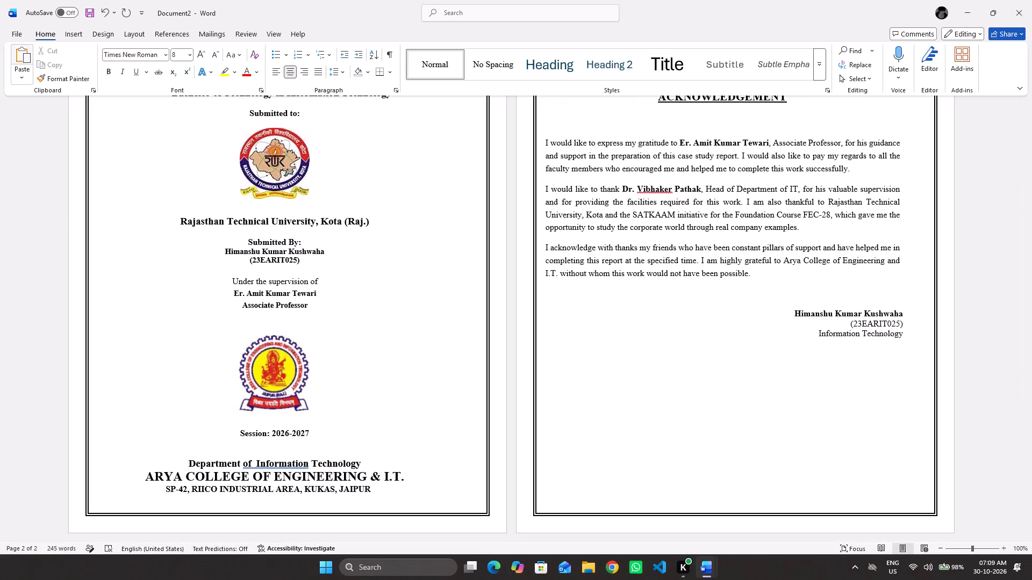
# Save the document to the Desktop as a Word document named FOUNDATION COURSE CASE STUDY REPORT.
pyautogui.click(15, 37)
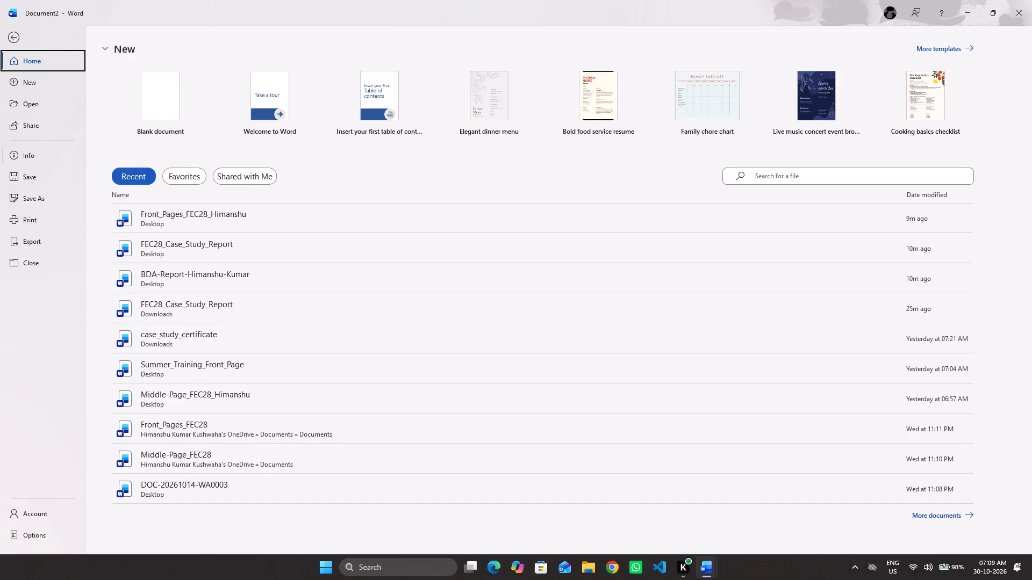
pyautogui.click(32, 193)
pyautogui.click(150, 256)
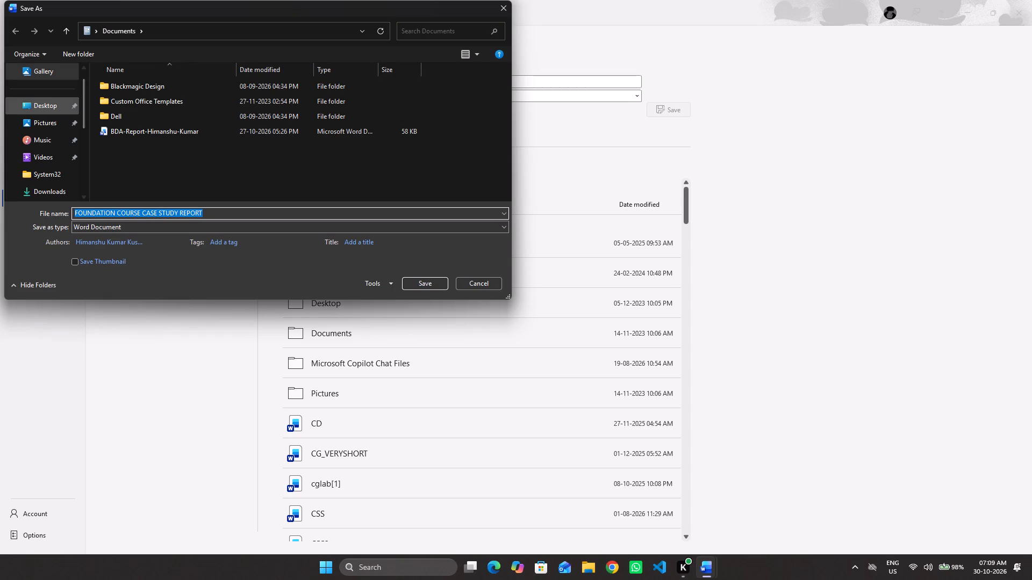
pyautogui.scroll(3, 57, 98)
pyautogui.click(61, 122)
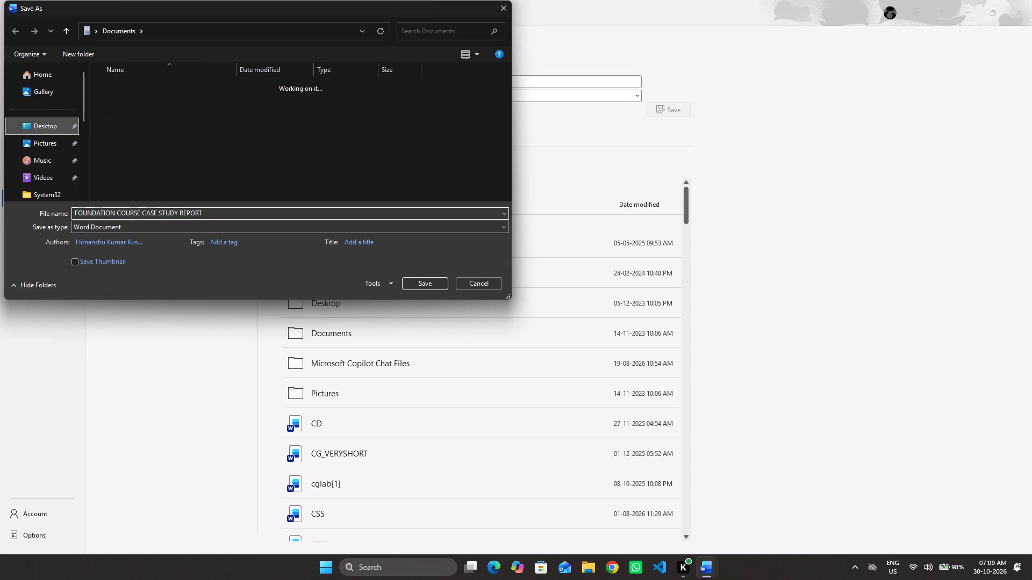
pyautogui.click(428, 288)
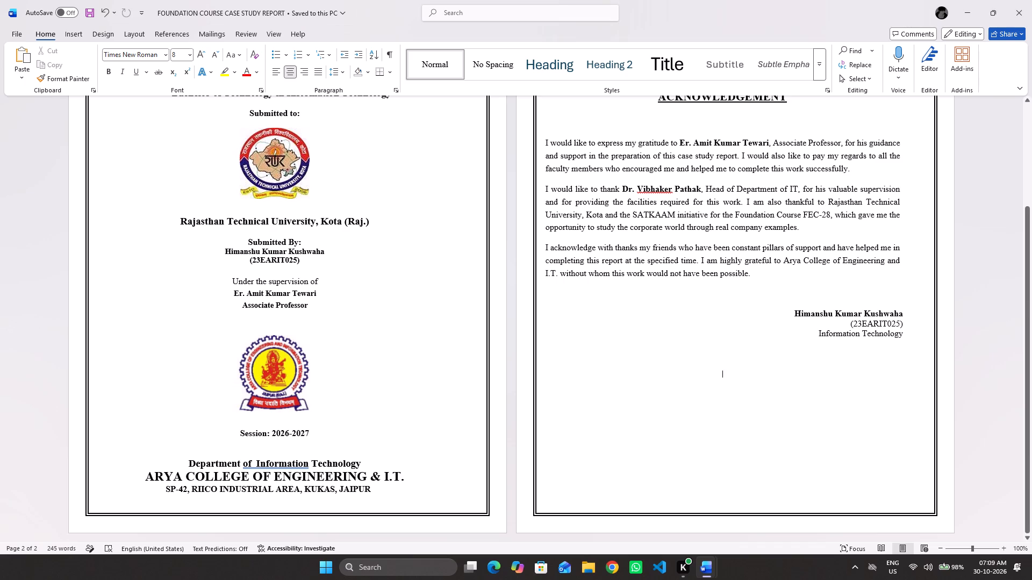
# Close the saved FOUNDATION COURSE CASE STUDY REPORT document.
pyautogui.click(1020, 11)
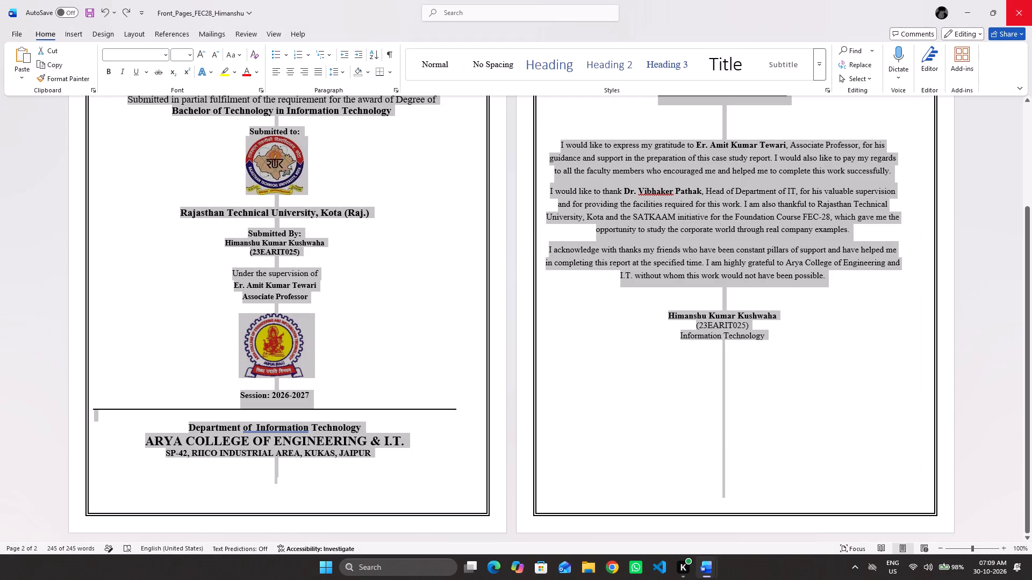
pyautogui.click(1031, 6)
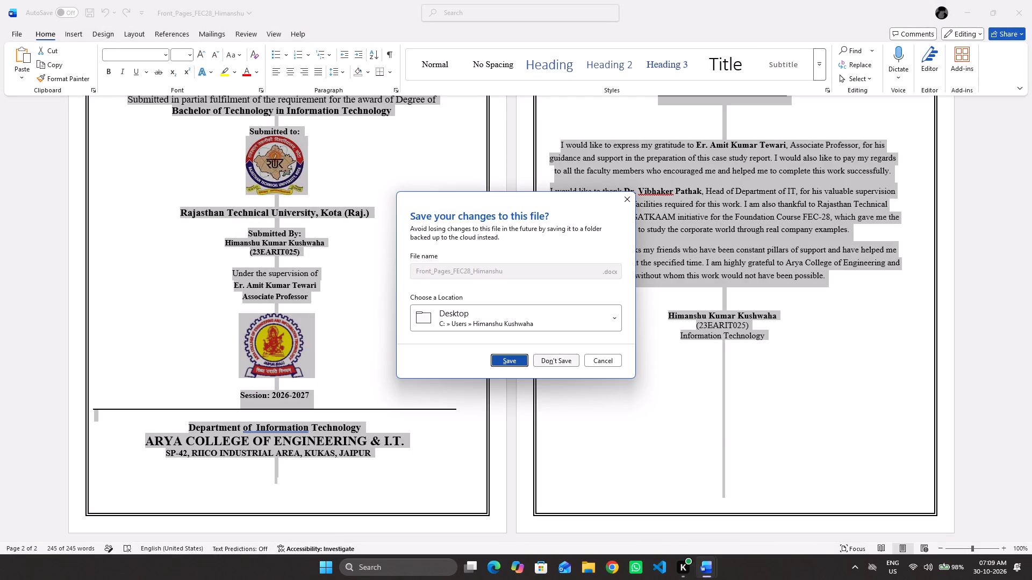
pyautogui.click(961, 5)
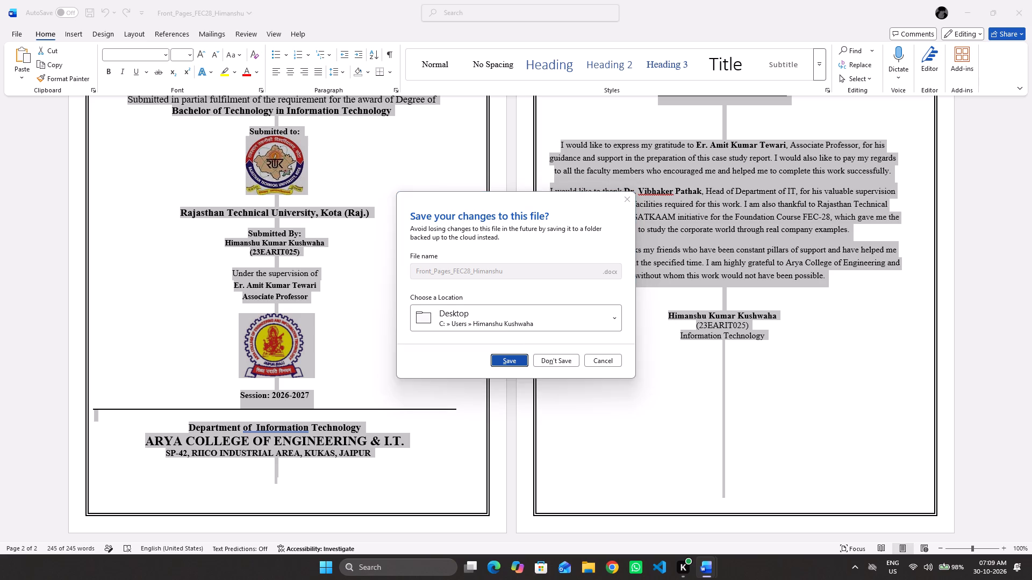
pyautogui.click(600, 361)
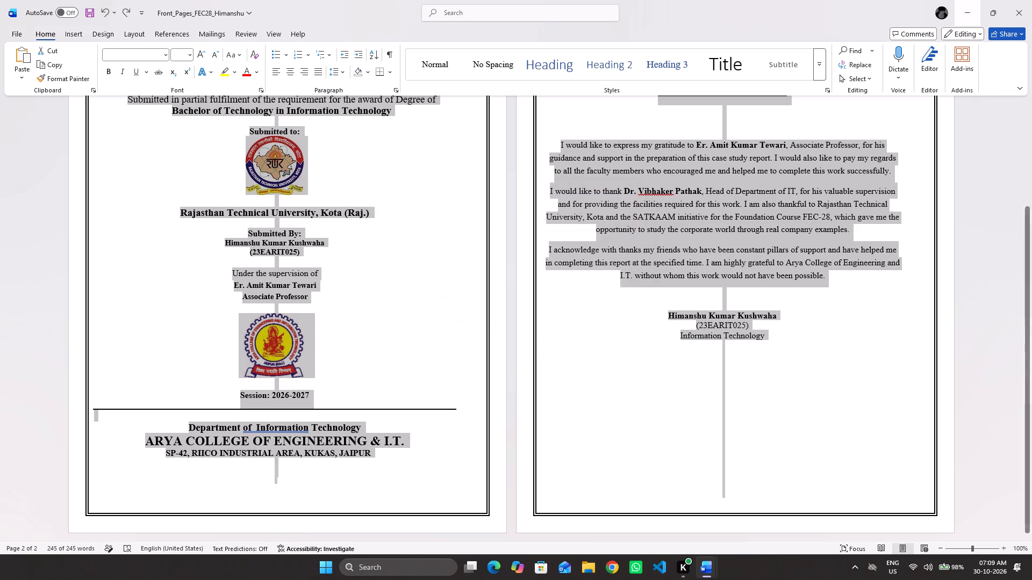
# Minimize the window of the original FEC28 front pages document, leaving it open.
pyautogui.click(970, 20)
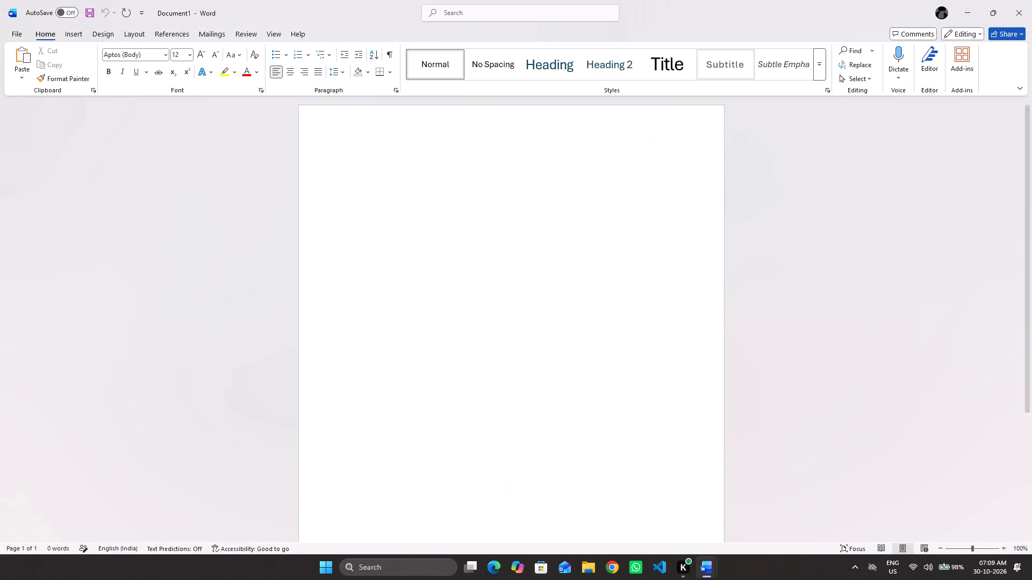
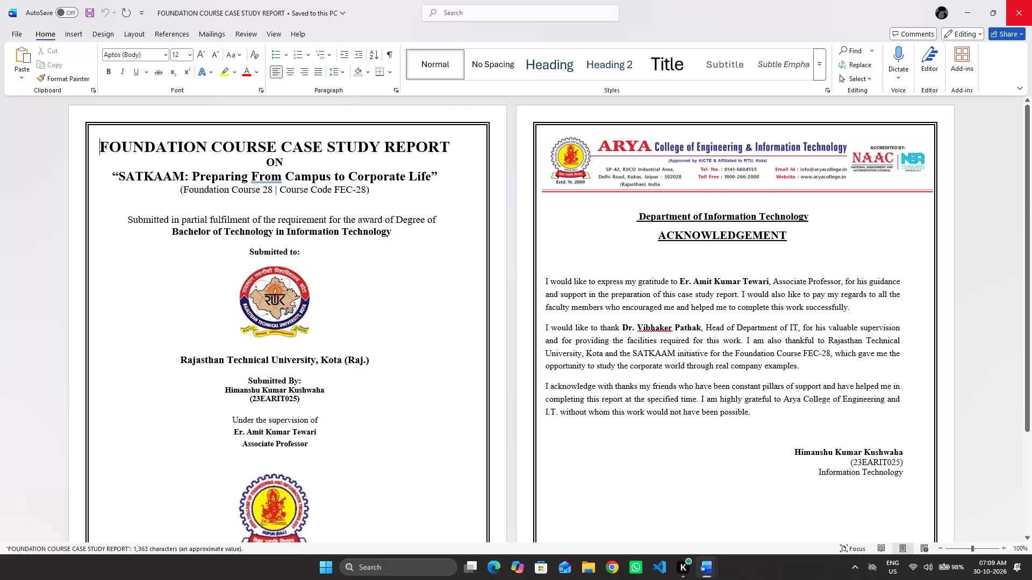
# Review both pages of the saved FOUNDATION COURSE CASE STUDY REPORT and close the document.
pyautogui.scroll(-7, 305, 280)
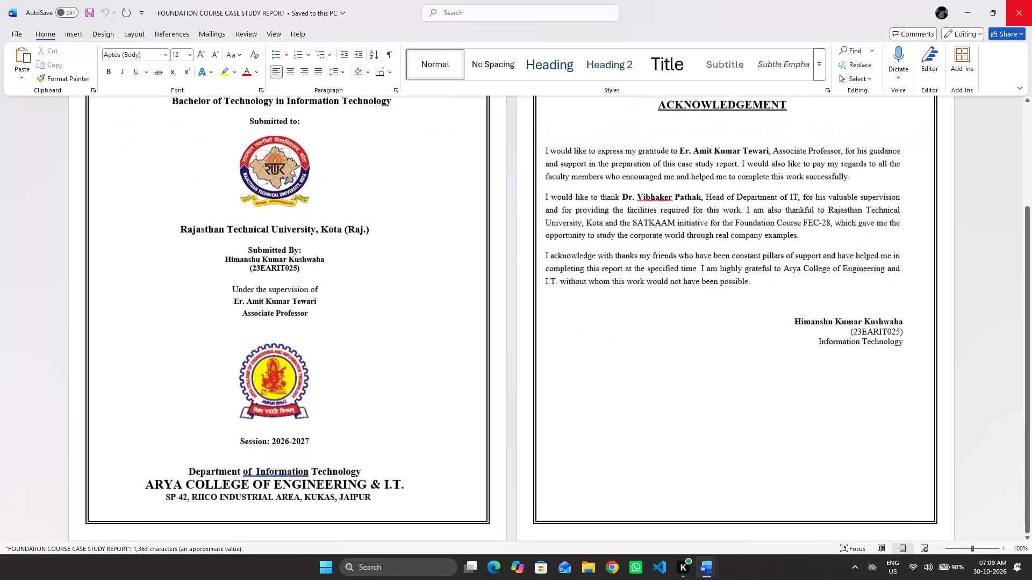
pyautogui.scroll(-2, 305, 280)
pyautogui.scroll(11, 305, 280)
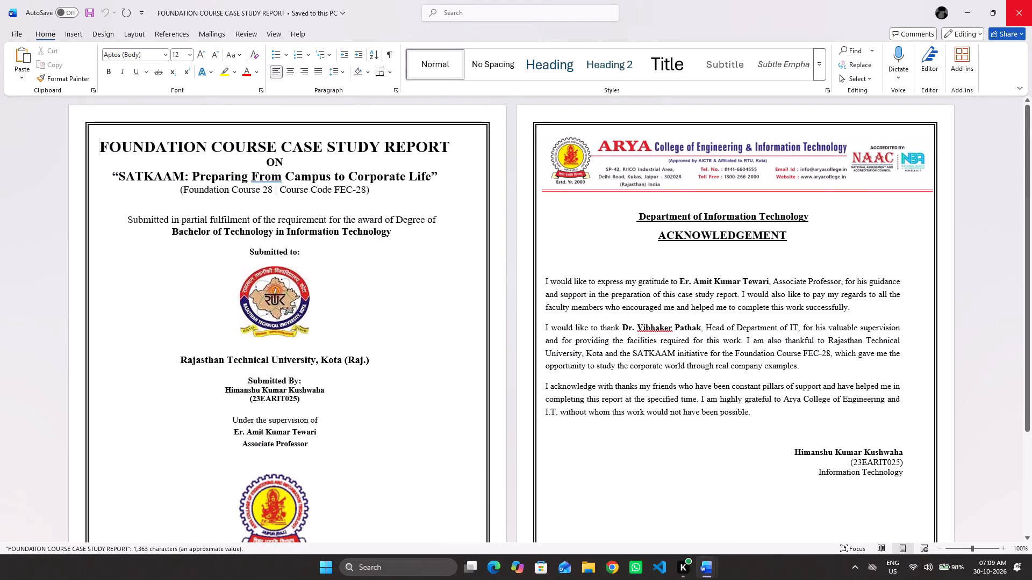
pyautogui.click(1030, 2)
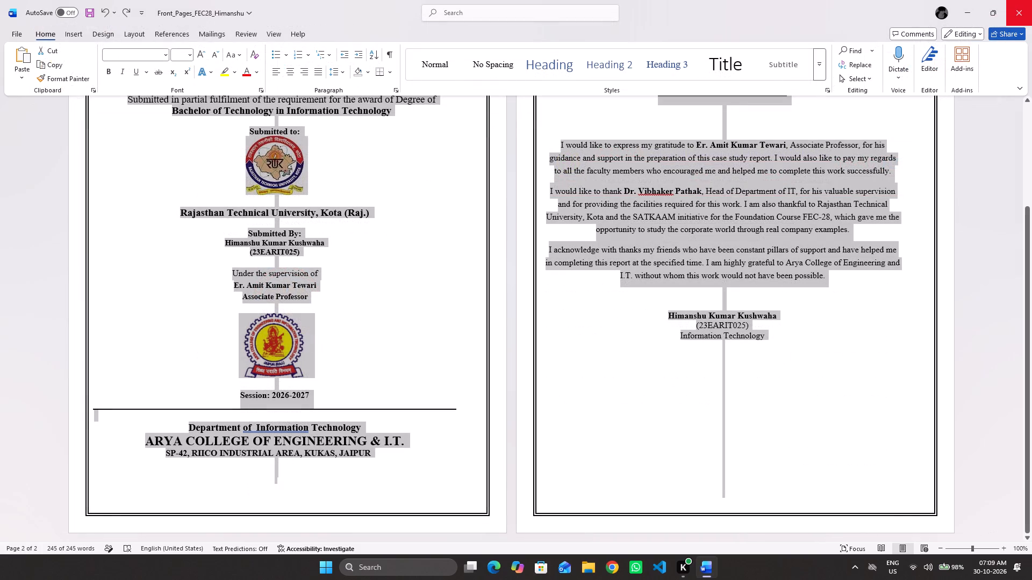
# Close the original FEC28 front pages document.
pyautogui.click(1030, 2)
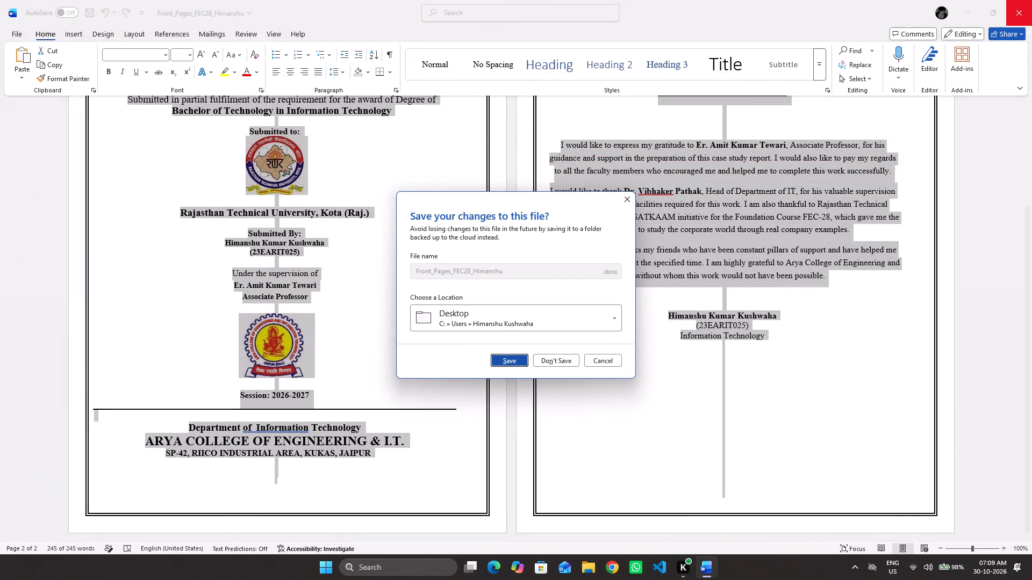